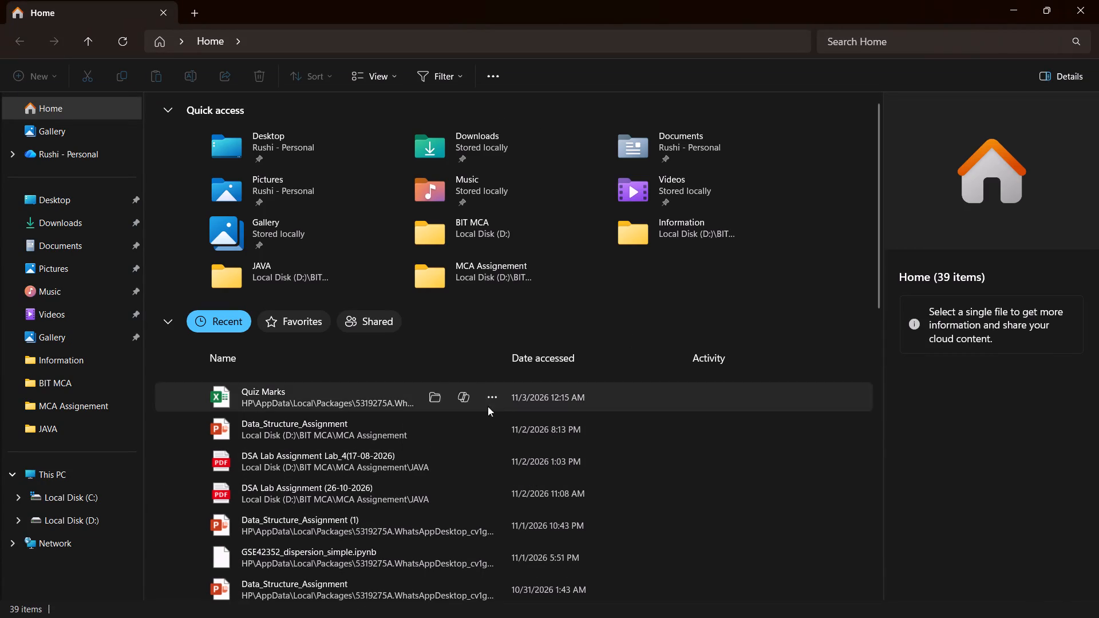
Open the Data_Structure_Assignment presentation stored in the MCA Assignement folder from the recent files.
{"action": "double_click", "coordinate": [329, 426]}
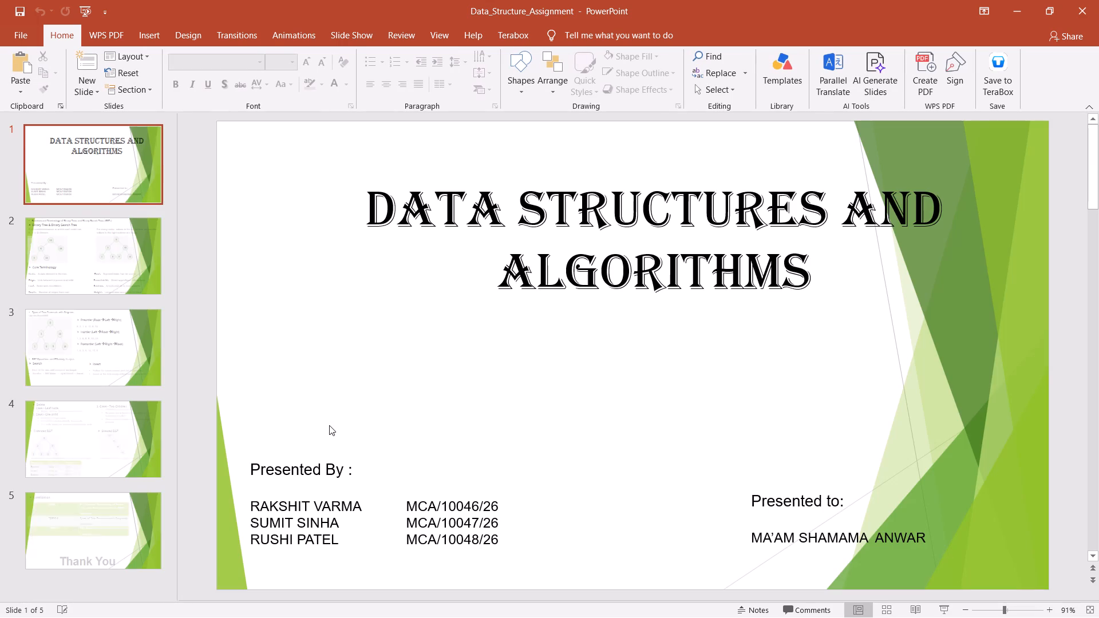
Add a round bullet to the "A hierarchical structure in which each node has 0, 1, or 2 children" text on slide 2.
{"action": "left_click", "coordinate": [125, 280]}
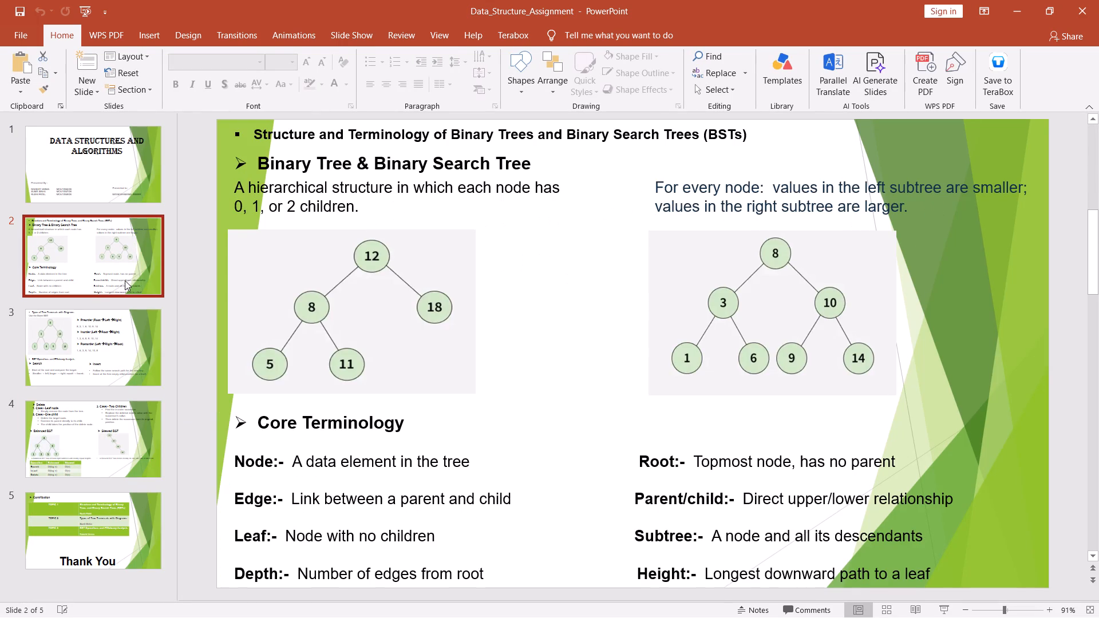
{"action": "left_click", "coordinate": [107, 341]}
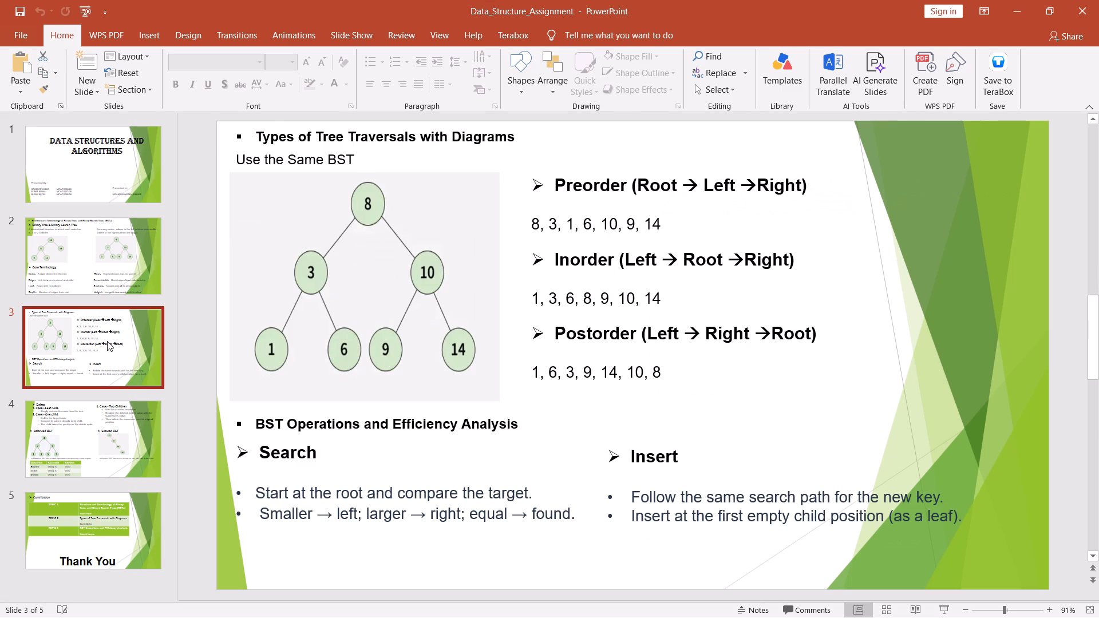
{"action": "left_click", "coordinate": [110, 292]}
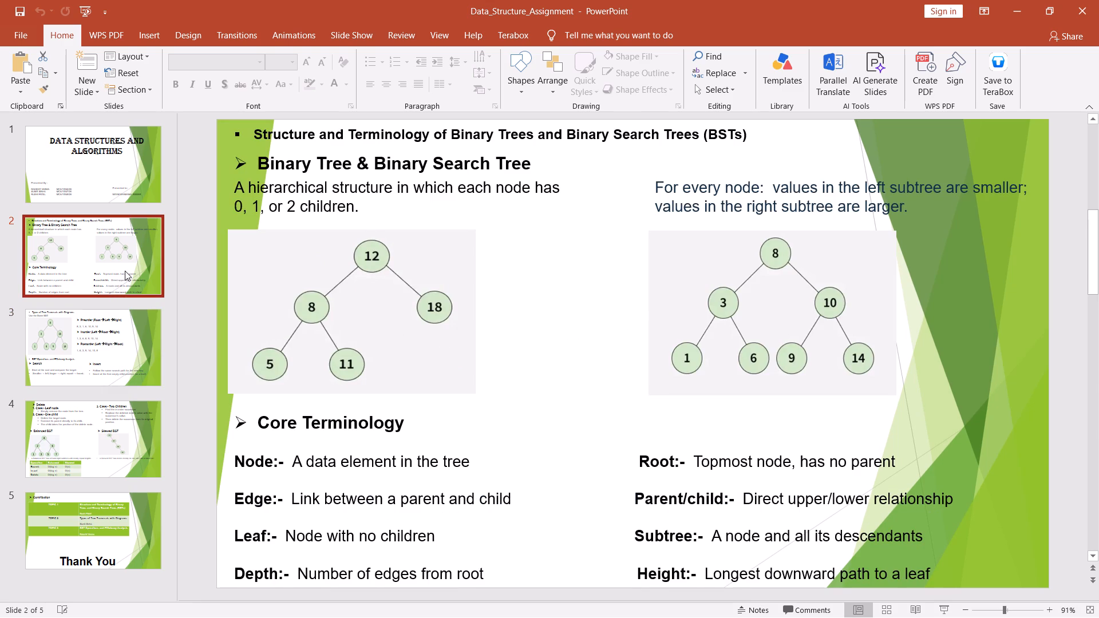
{"action": "left_click", "coordinate": [109, 356]}
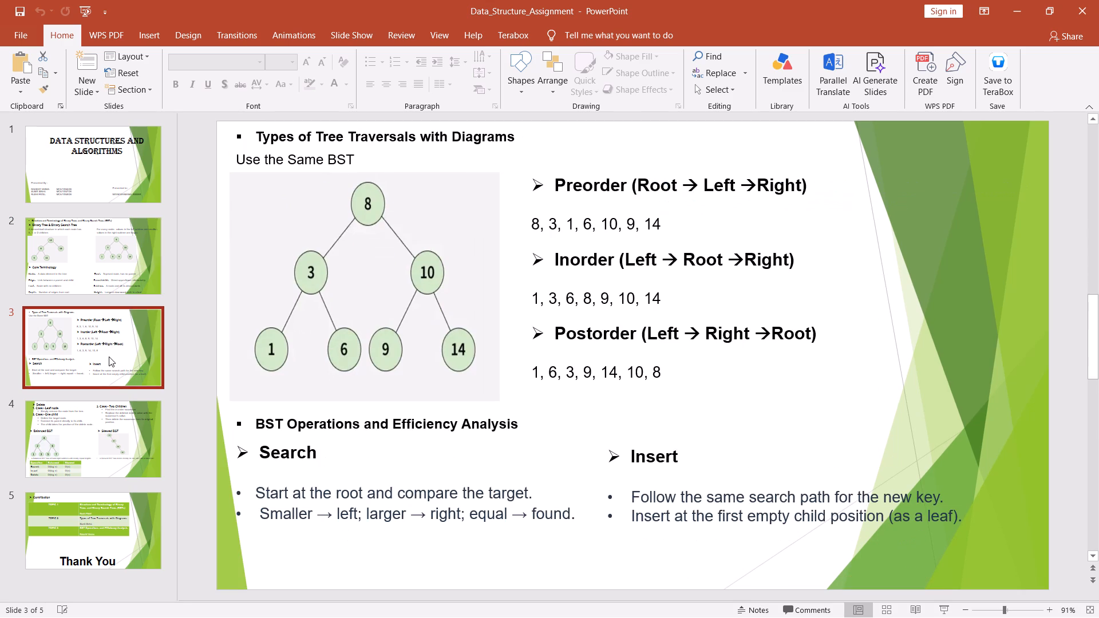
{"action": "left_click", "coordinate": [121, 281]}
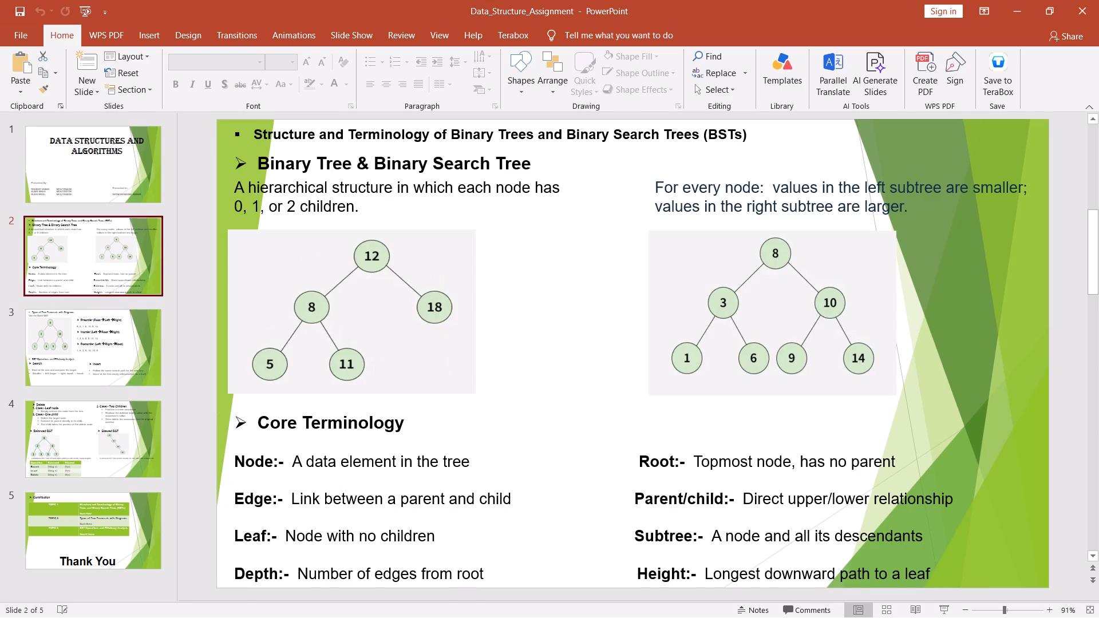
{"action": "left_click", "coordinate": [240, 186]}
{"action": "left_click", "coordinate": [236, 186]}
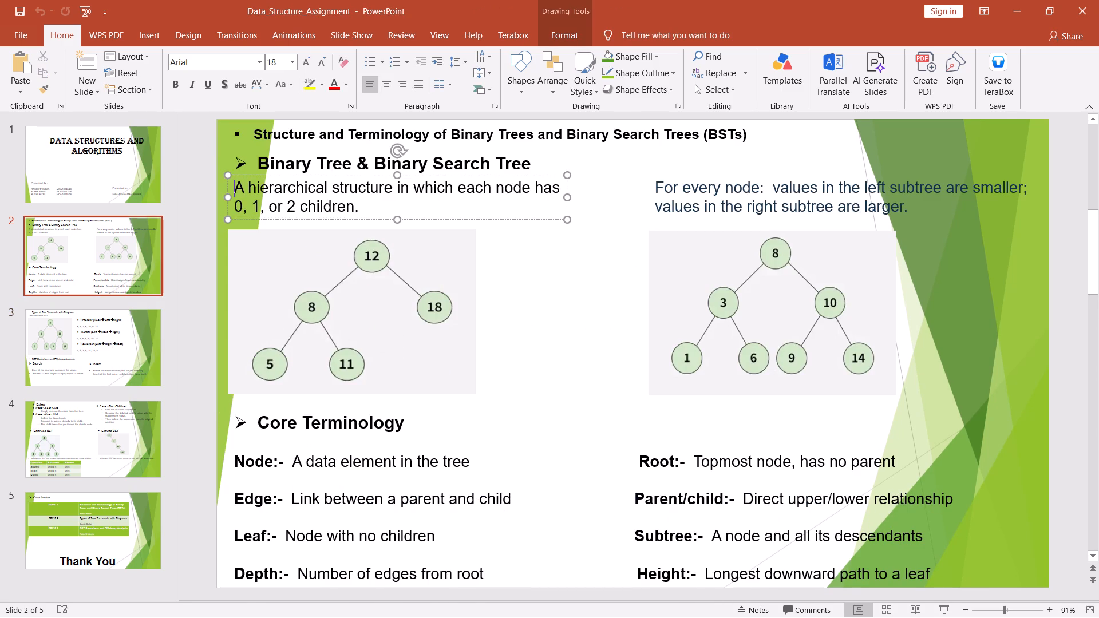
{"action": "left_click", "coordinate": [384, 61]}
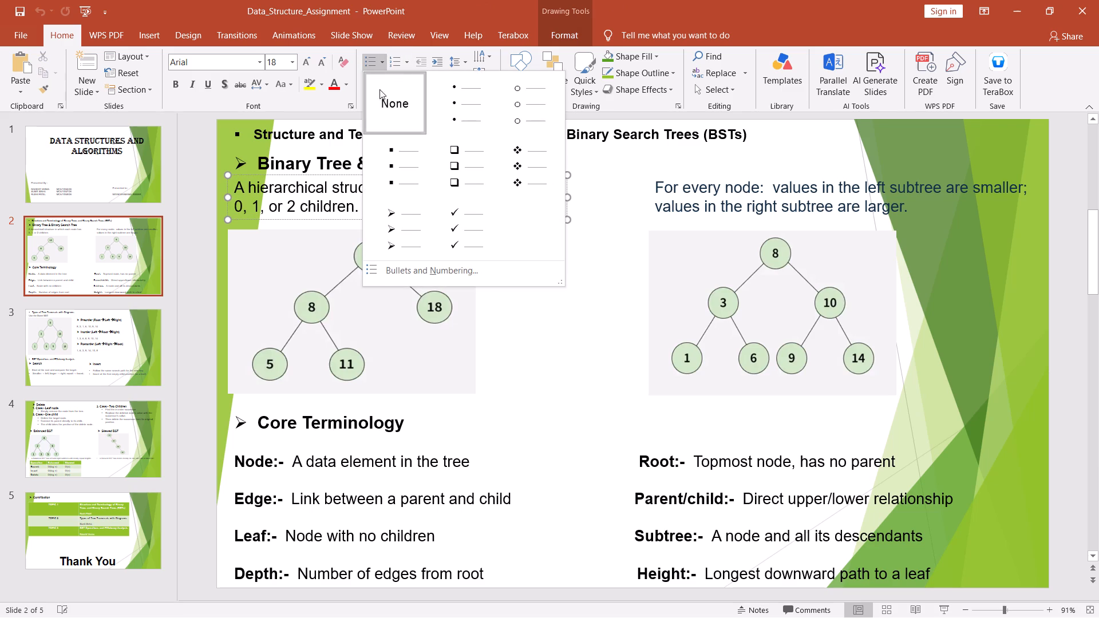
{"action": "left_click", "coordinate": [445, 109]}
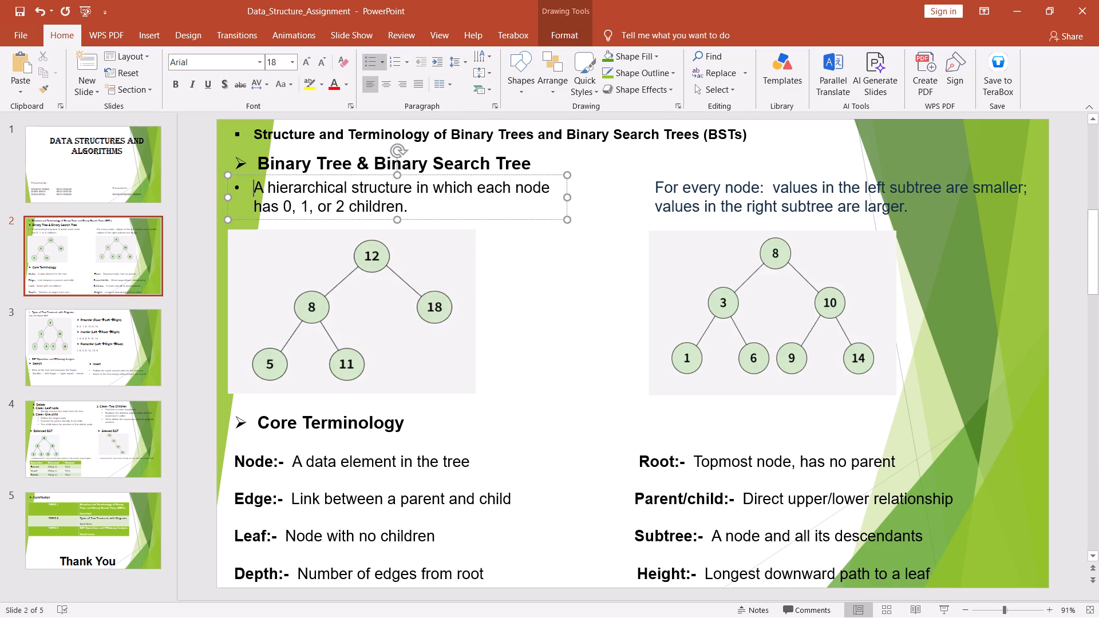
Add a round bullet to the "For every node" description above the binary search tree diagram on slide 2.
{"action": "left_click", "coordinate": [685, 203]}
{"action": "left_click", "coordinate": [658, 188]}
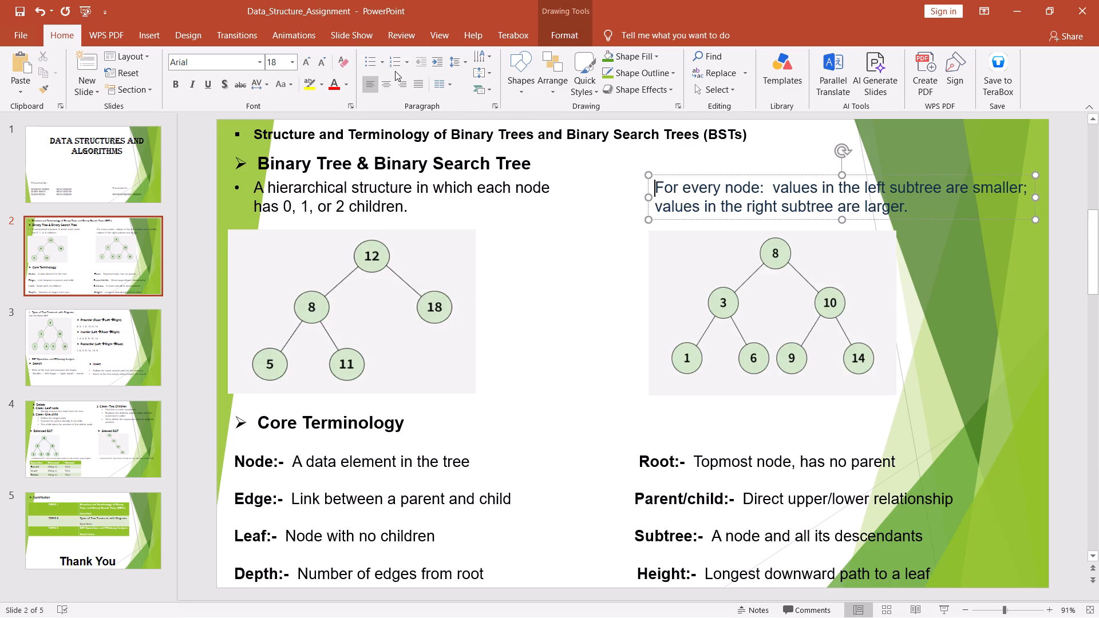
{"action": "left_click", "coordinate": [384, 64]}
{"action": "left_click", "coordinate": [464, 106]}
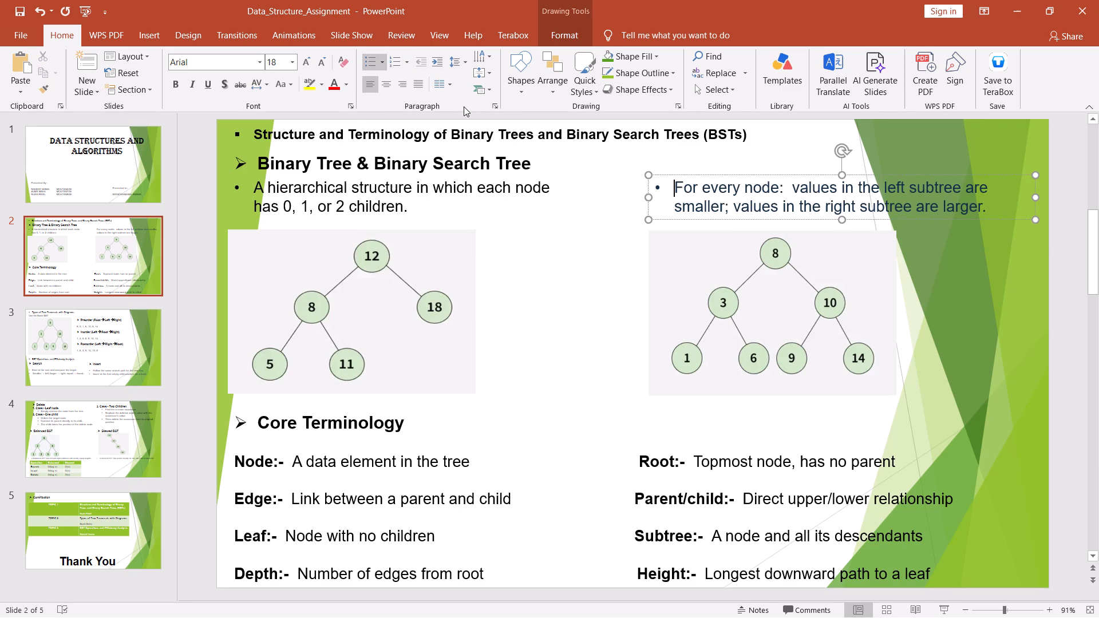
{"action": "left_click", "coordinate": [552, 274]}
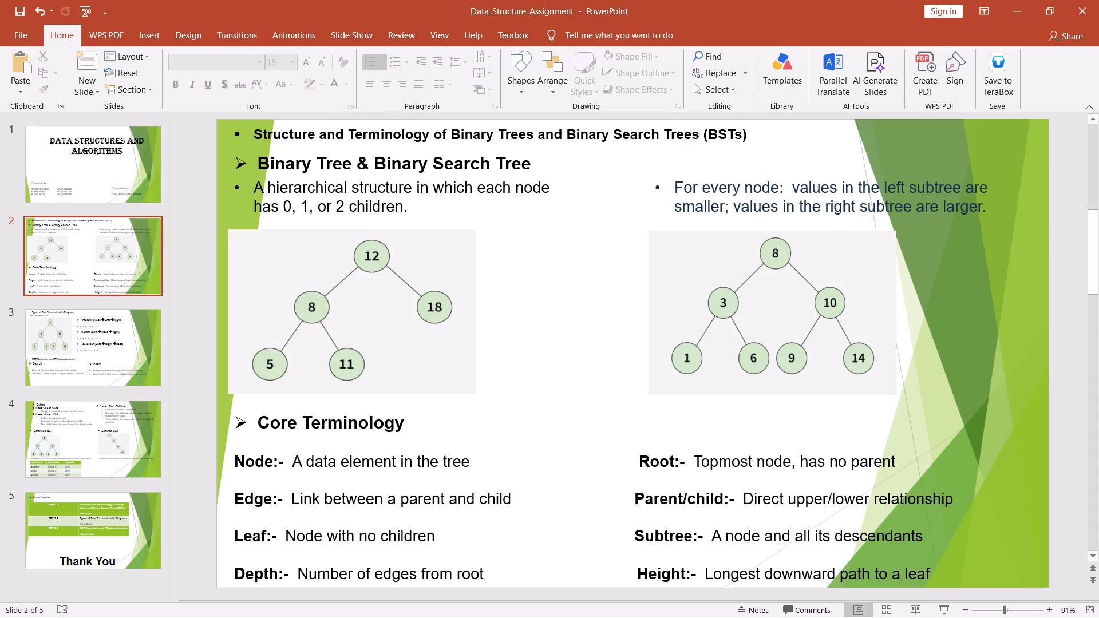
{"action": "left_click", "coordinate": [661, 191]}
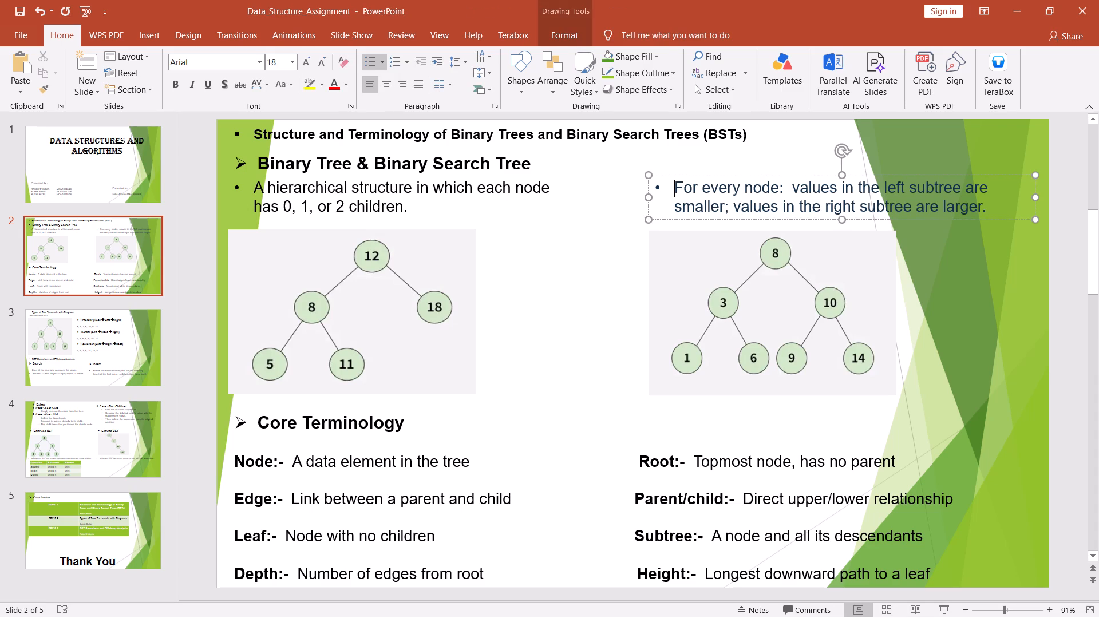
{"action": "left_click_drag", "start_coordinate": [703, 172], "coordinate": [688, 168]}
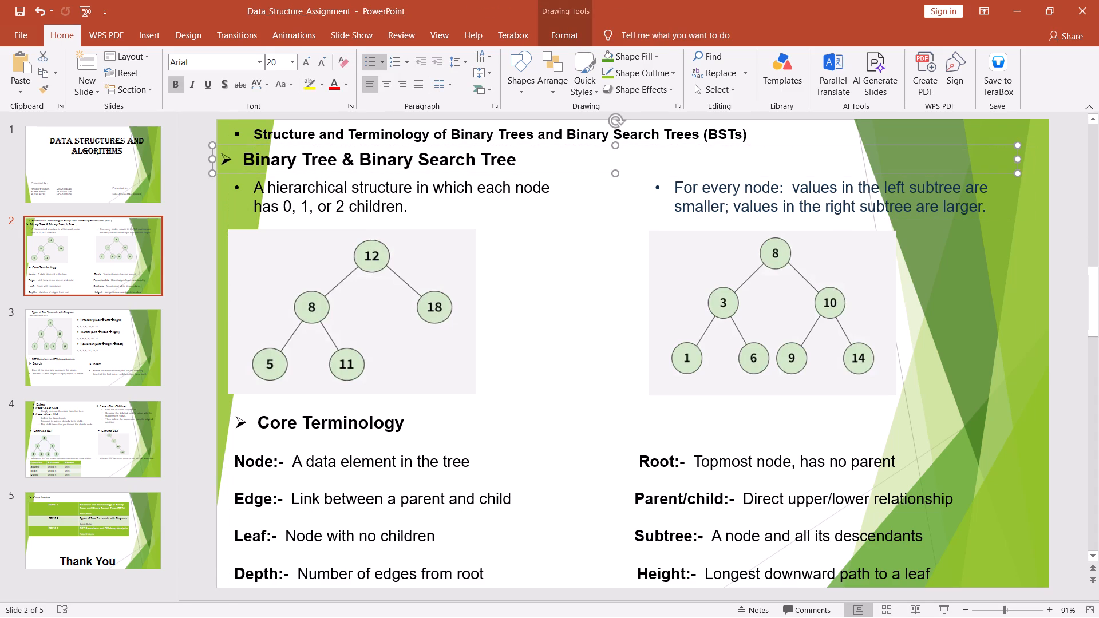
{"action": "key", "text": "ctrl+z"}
Shift the "For every node" text box slightly up and to the left on slide 2, and save the presentation.
{"action": "left_click", "coordinate": [718, 199]}
{"action": "left_click", "coordinate": [729, 175]}
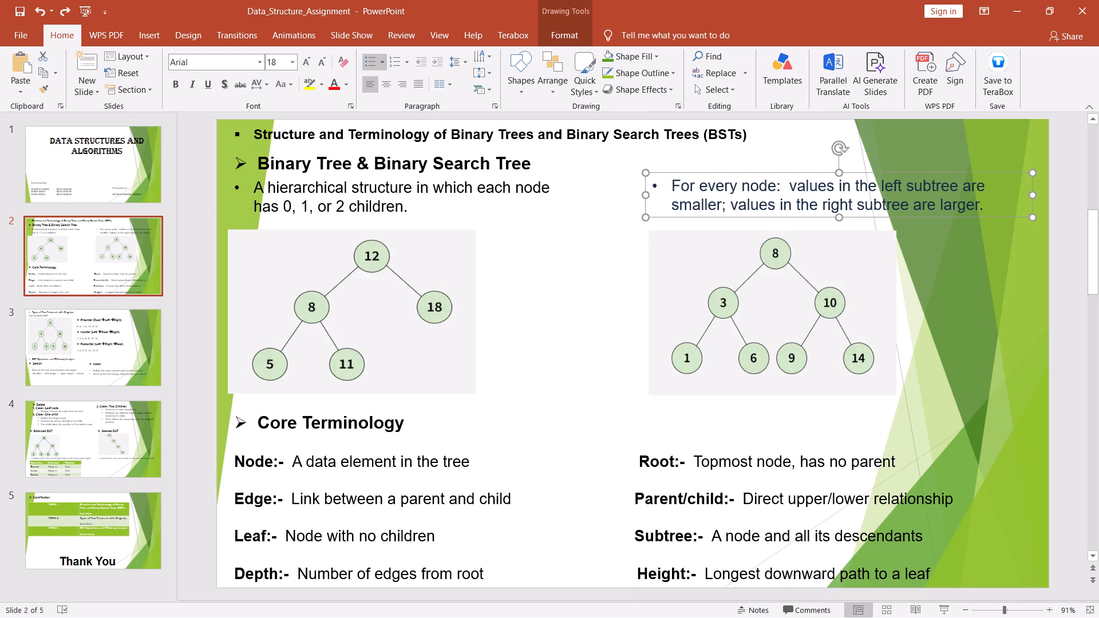
{"action": "left_click", "coordinate": [599, 284]}
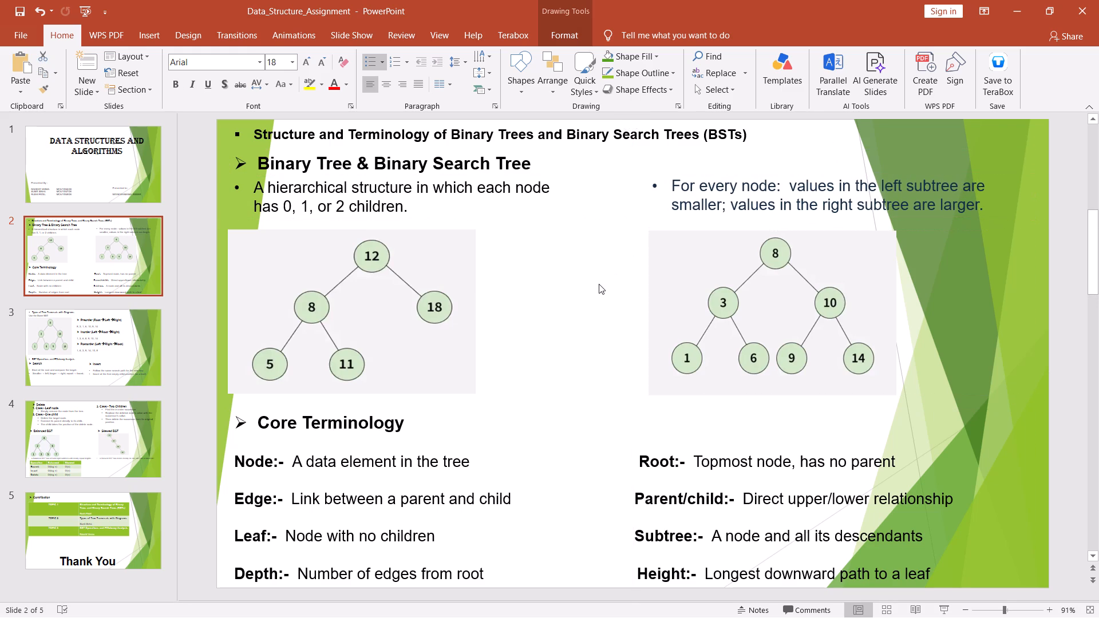
{"action": "key", "text": "ctrl+s"}
Examine the traversal sequences on slide 3 and the contents of slides 4 and 5.
{"action": "left_click", "coordinate": [126, 367]}
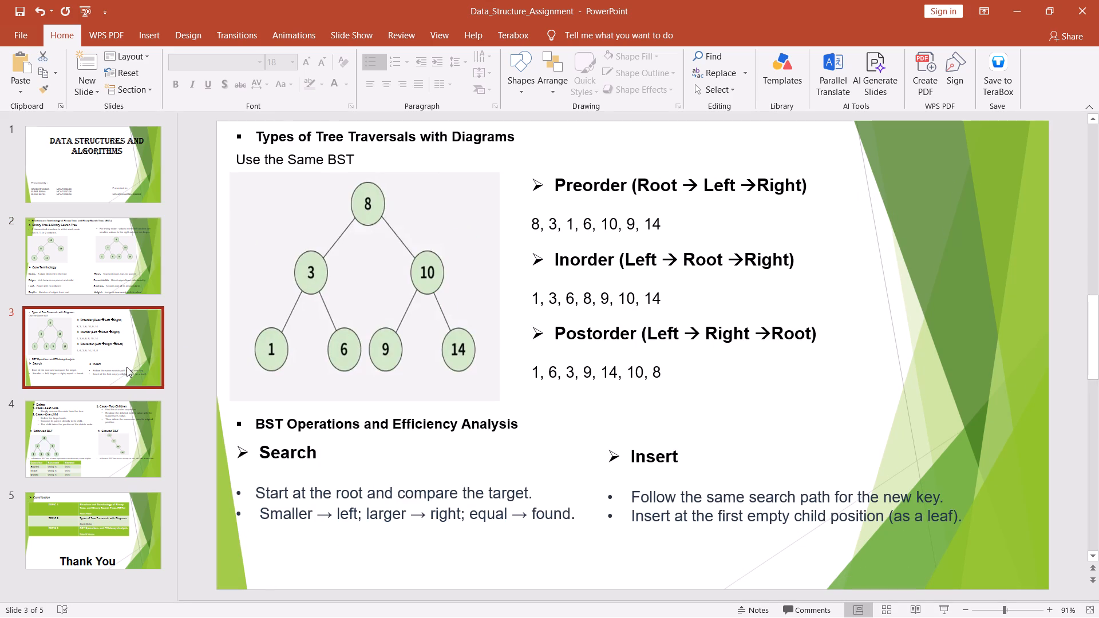
{"action": "left_click", "coordinate": [571, 215]}
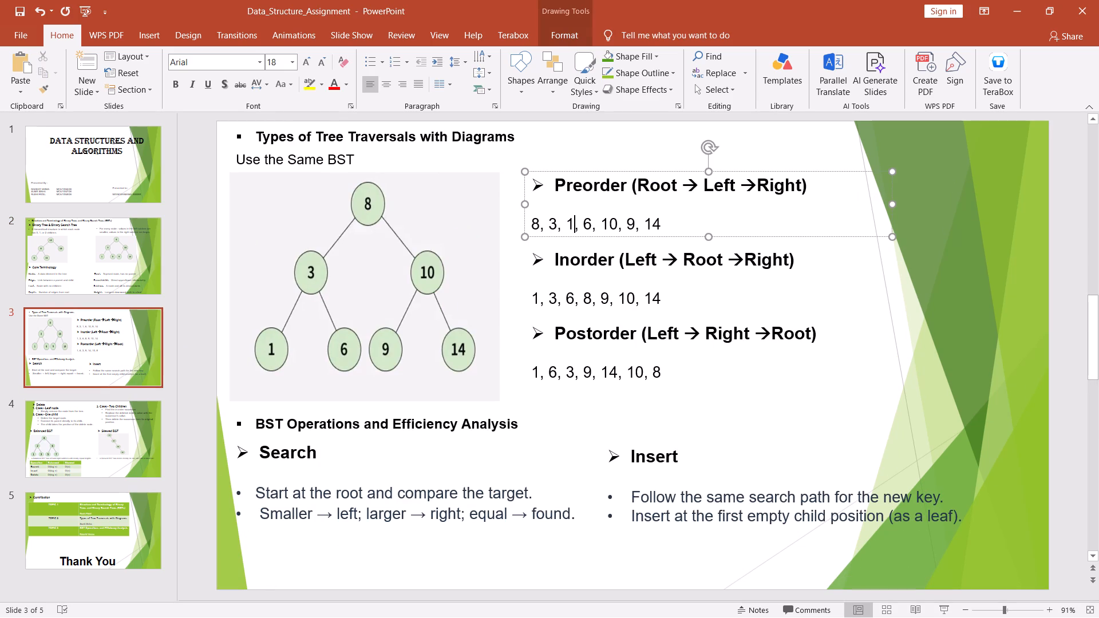
{"action": "left_click", "coordinate": [530, 225]}
{"action": "left_click", "coordinate": [536, 220]}
{"action": "left_click", "coordinate": [507, 272]}
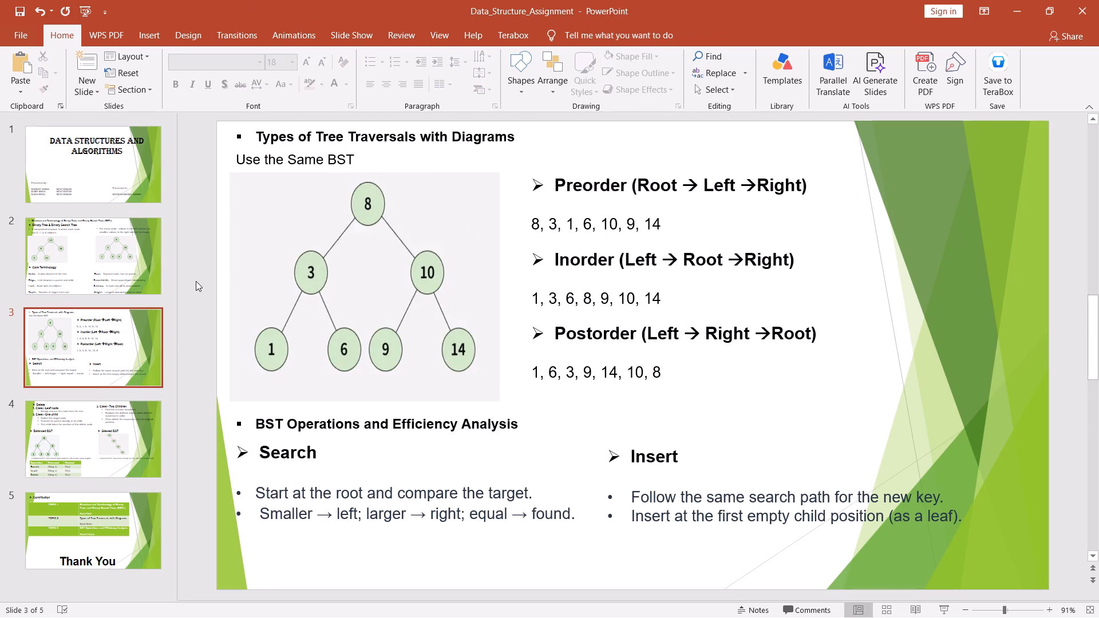
{"action": "left_click", "coordinate": [539, 302]}
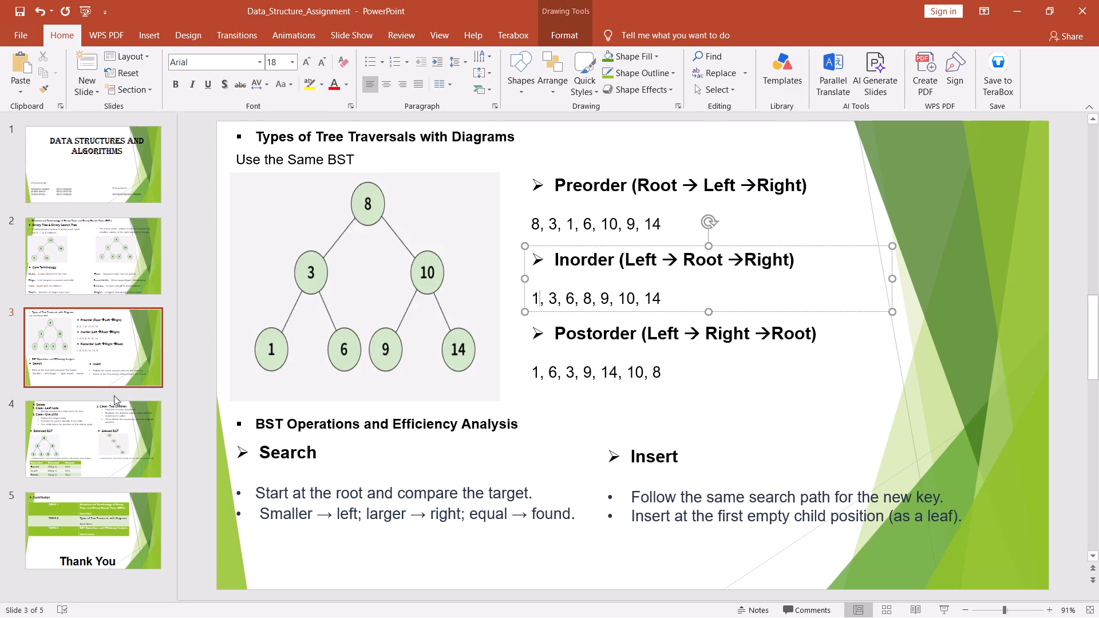
{"action": "left_click", "coordinate": [92, 414]}
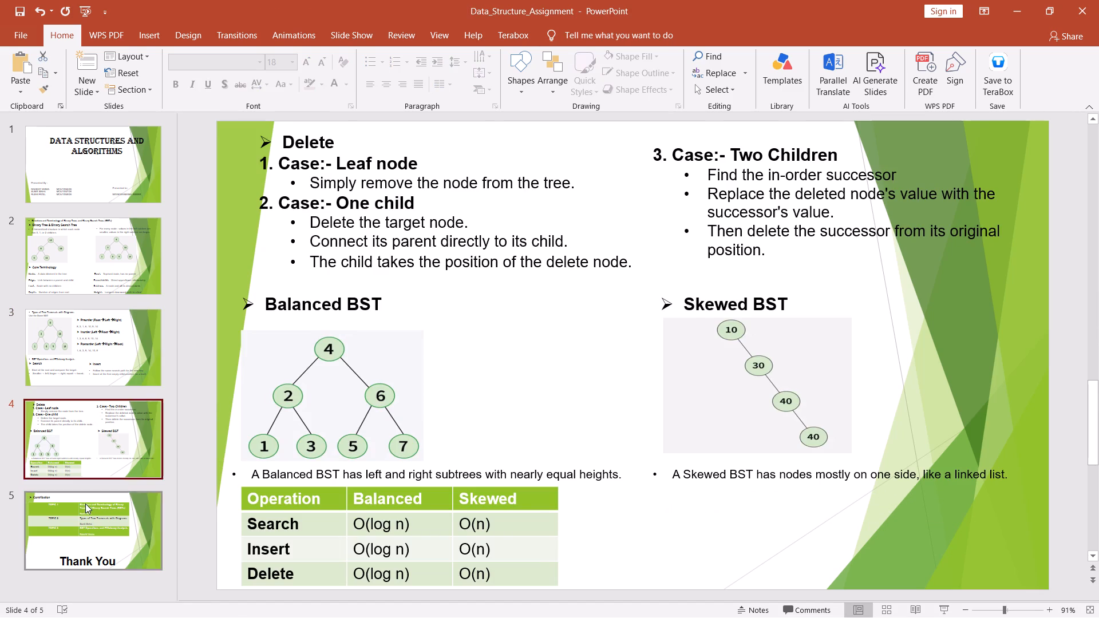
{"action": "left_click", "coordinate": [85, 504]}
Add a round bullet to the number sequence under the Preorder heading on slide 3.
{"action": "left_click", "coordinate": [100, 370]}
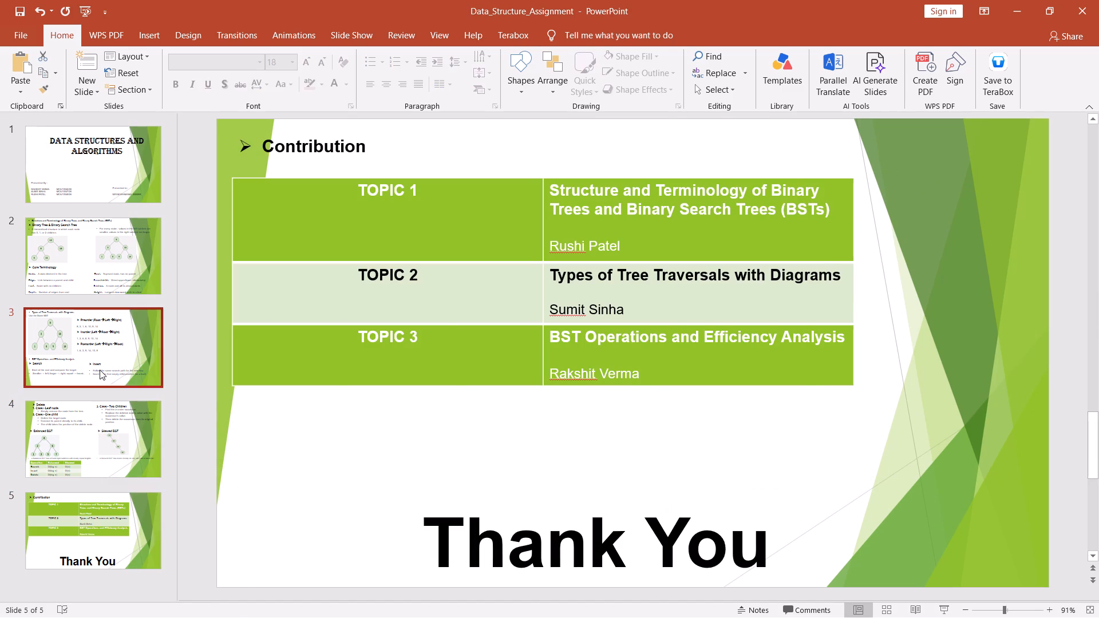
{"action": "left_click", "coordinate": [539, 220]}
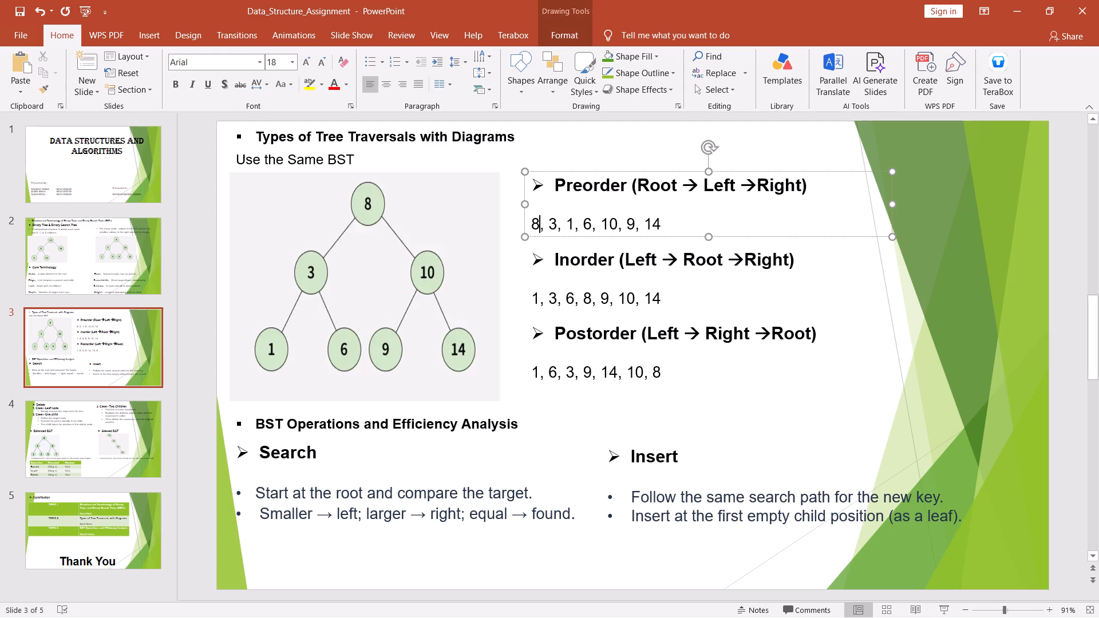
{"action": "key", "text": "Left"}
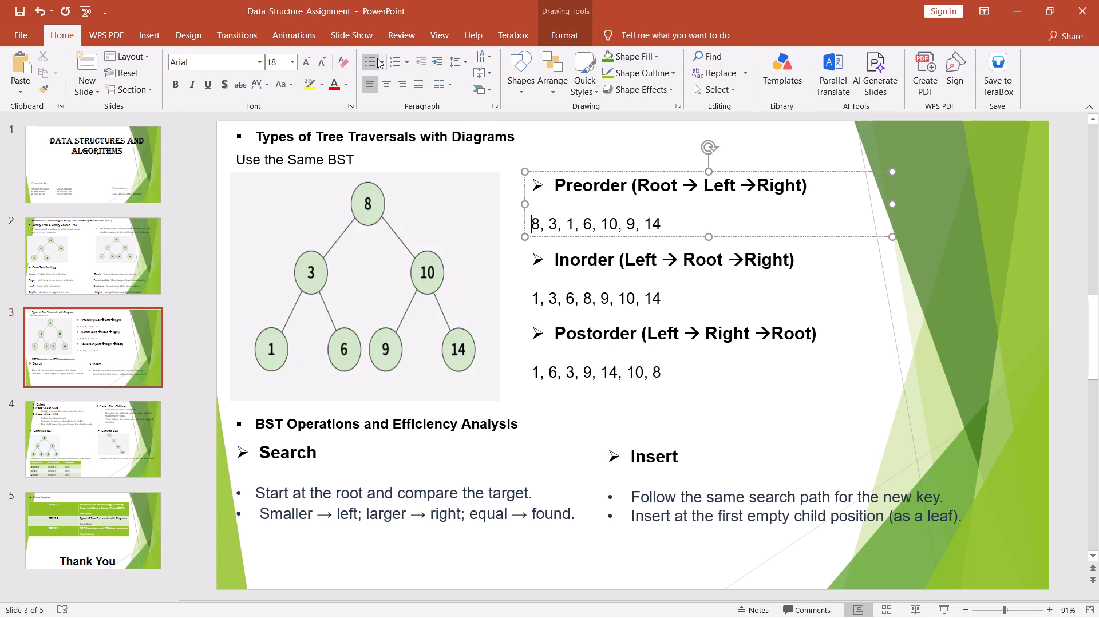
{"action": "left_click", "coordinate": [380, 60]}
{"action": "left_click", "coordinate": [450, 90]}
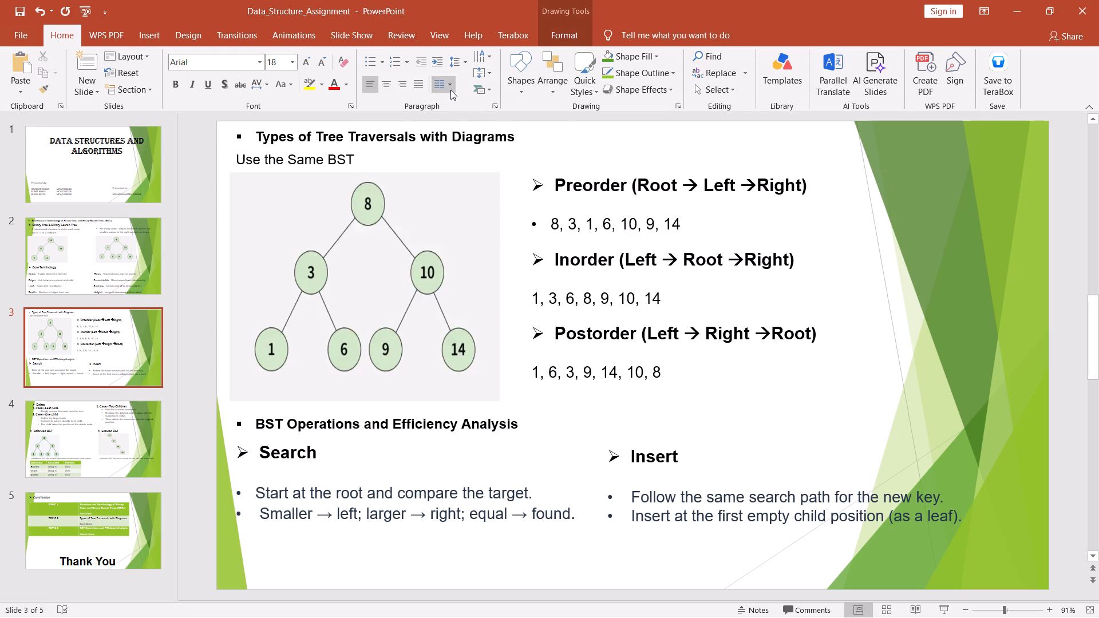
Add a round bullet to the number sequence under the Inorder heading on slide 3.
{"action": "left_click", "coordinate": [540, 298]}
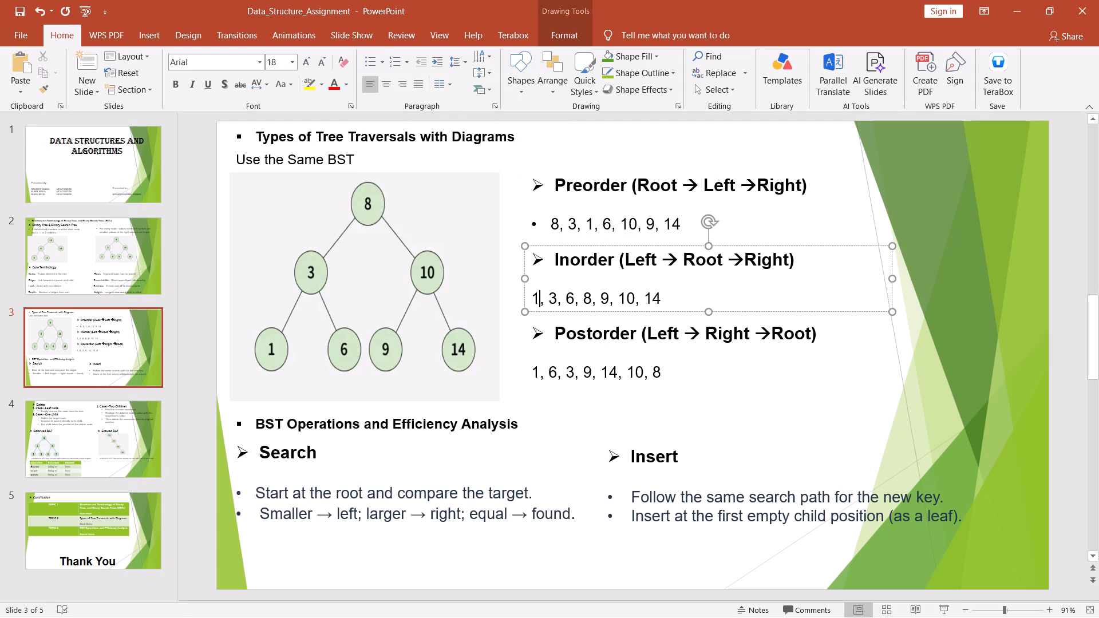
{"action": "key", "text": "Left"}
{"action": "left_click", "coordinate": [383, 64]}
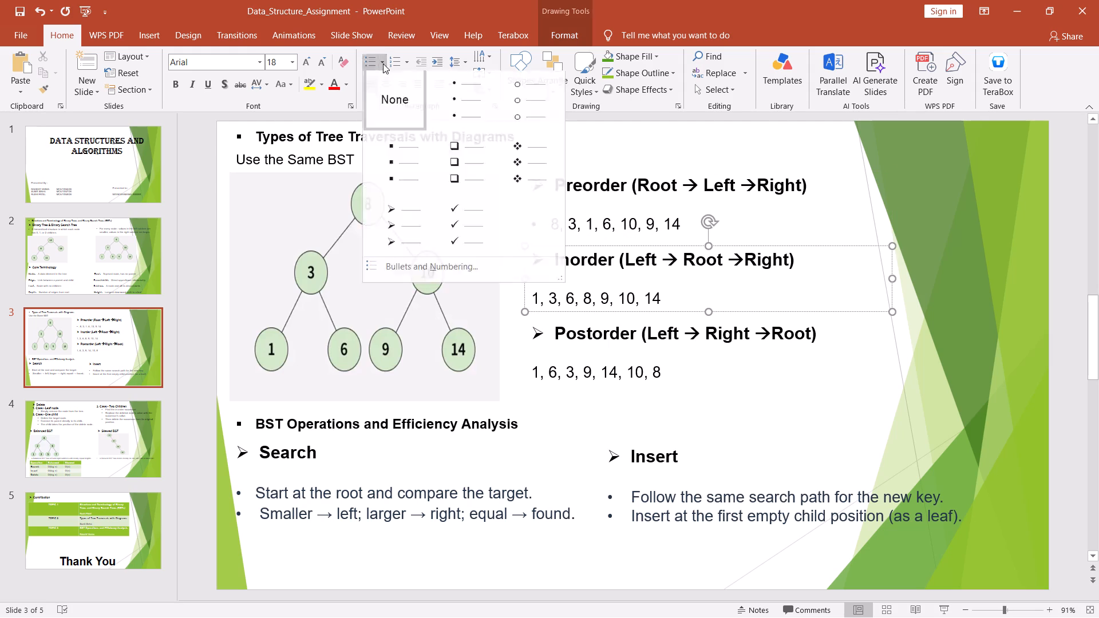
{"action": "left_click", "coordinate": [453, 102]}
Add a round bullet to the number sequence under the Postorder heading on slide 3, and save the presentation.
{"action": "left_click", "coordinate": [531, 366]}
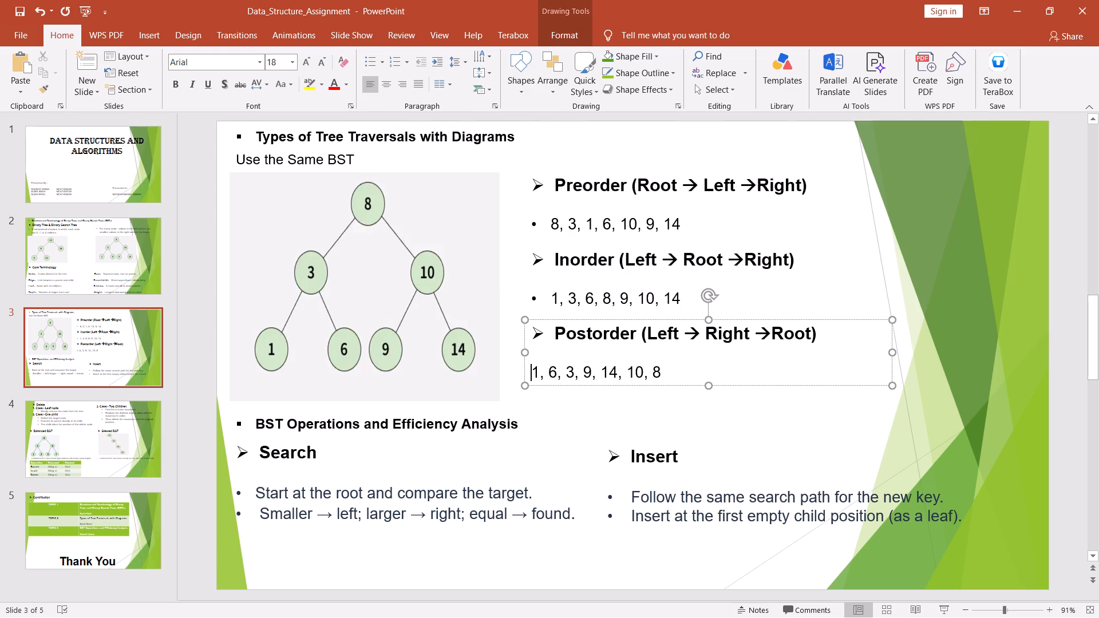
{"action": "left_click", "coordinate": [383, 61]}
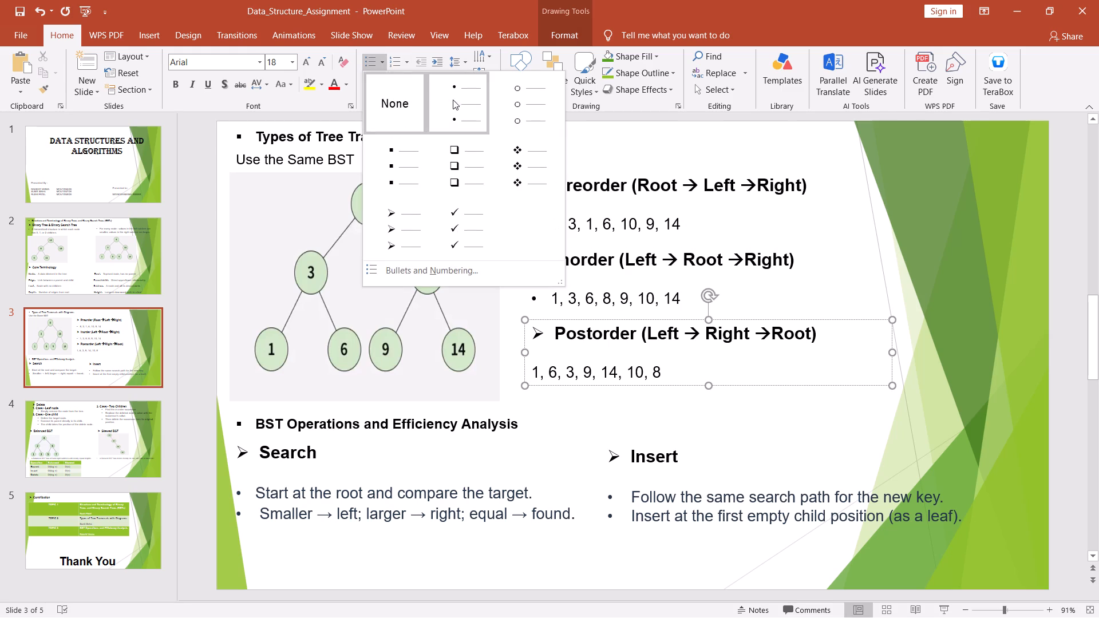
{"action": "left_click", "coordinate": [462, 102]}
{"action": "left_click", "coordinate": [567, 441]}
{"action": "left_click", "coordinate": [575, 414]}
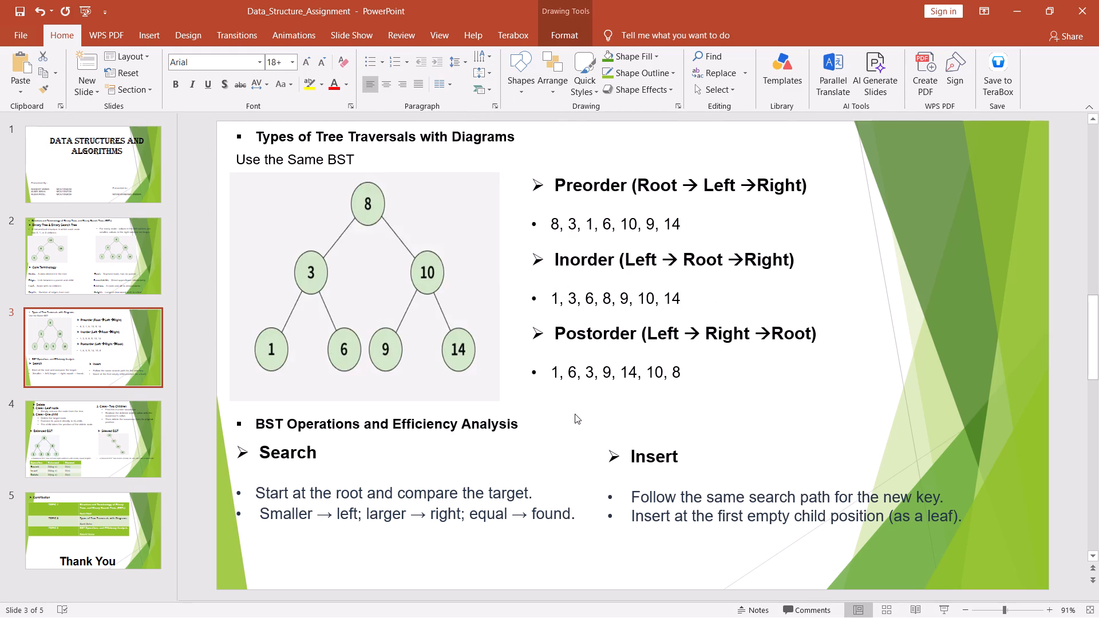
{"action": "key", "text": "ctrl+s"}
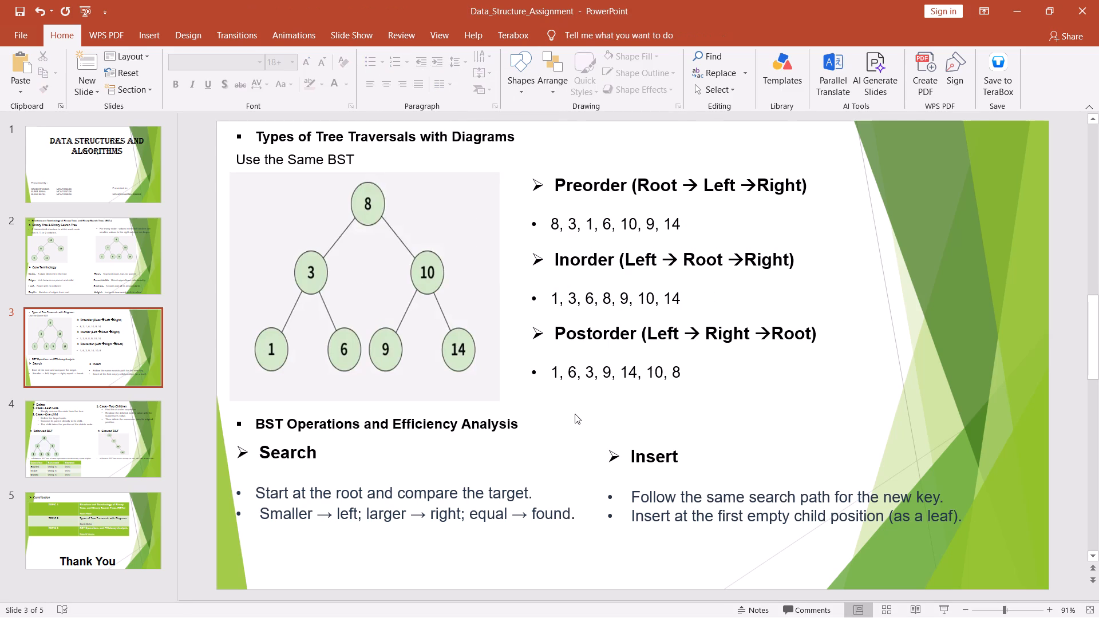
Review the Delete cases and BST comparison on slide 4 and the Contribution table on slide 5.
{"action": "key", "text": "Right"}
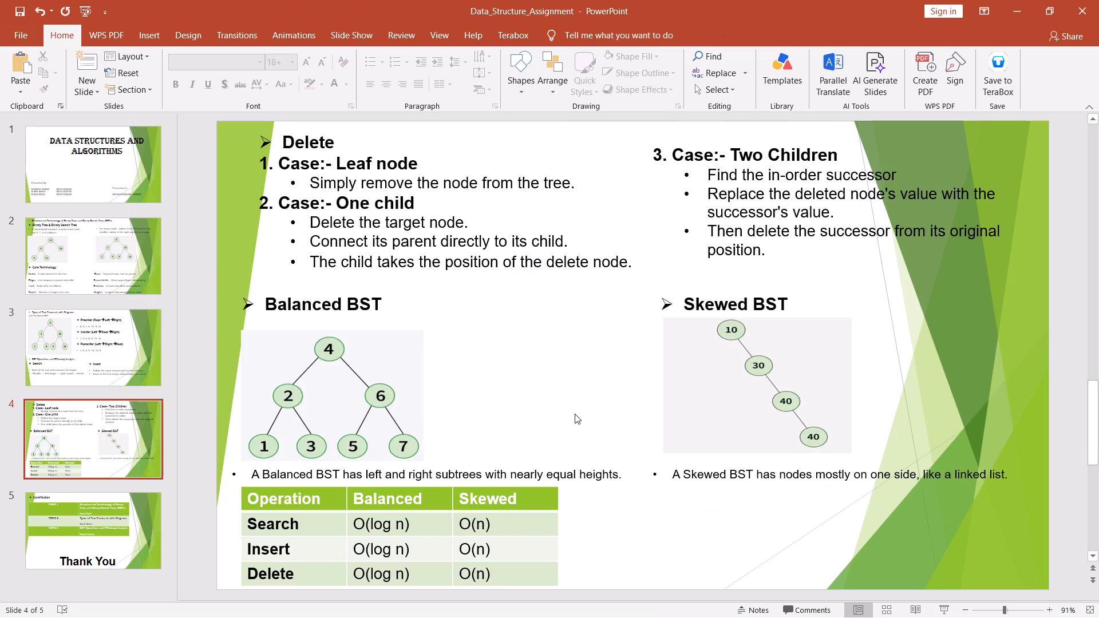
{"action": "key", "text": "Right"}
{"action": "key", "text": "Left"}
{"action": "key", "text": "Right"}
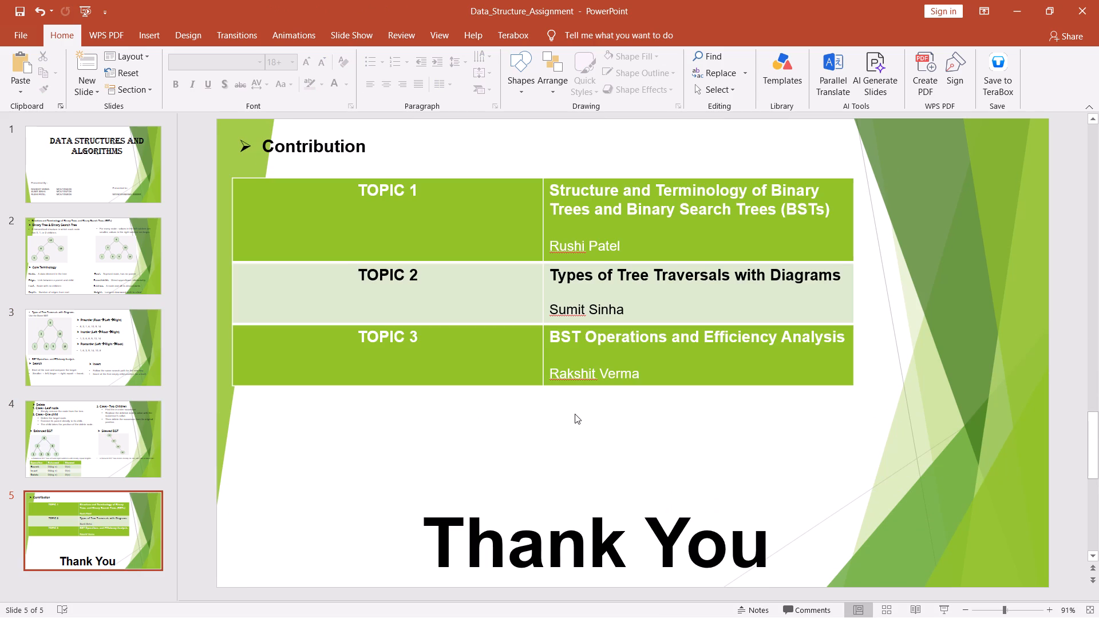
{"action": "key", "text": "Left"}
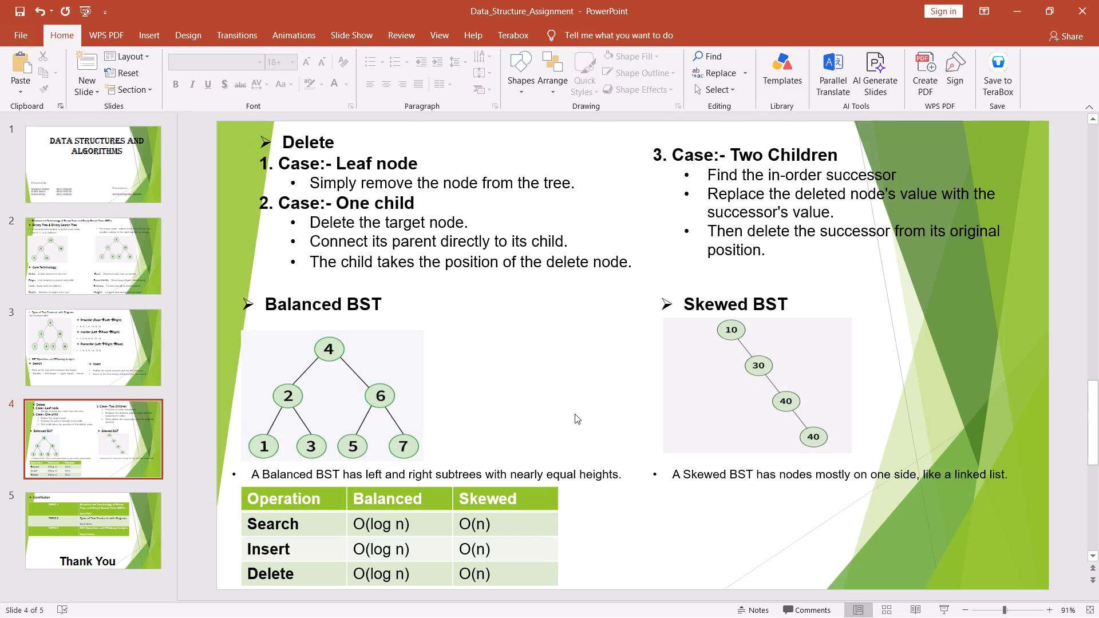
Look through slides 1 to 5 once more to check their layout, bullets and tables.
{"action": "key", "text": "Left"}
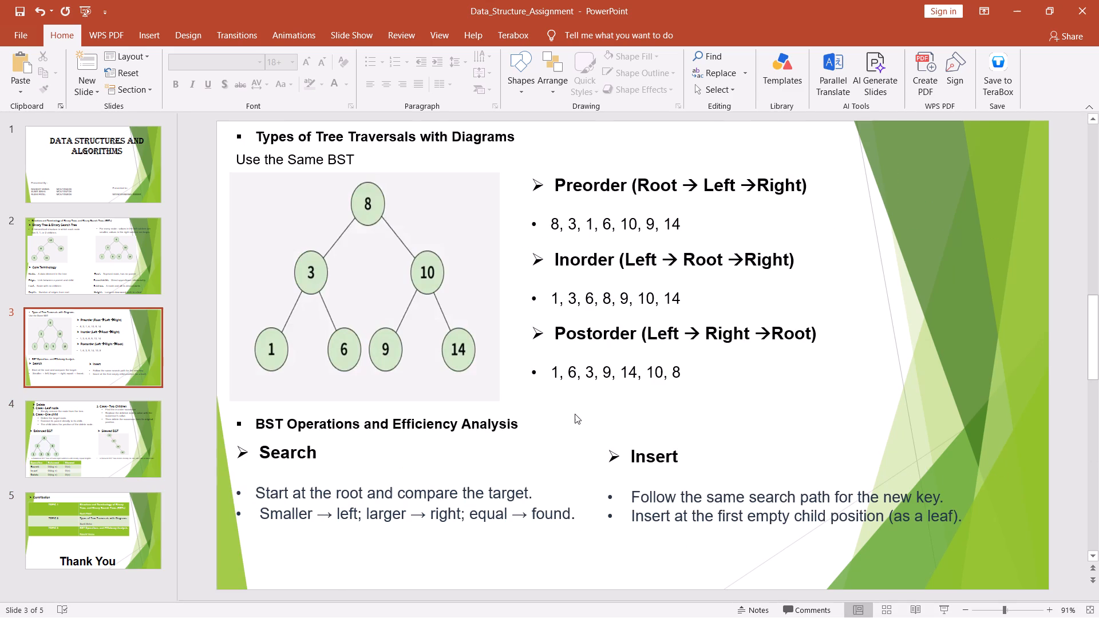
{"action": "key", "text": "Right"}
{"action": "key", "text": "Right"}
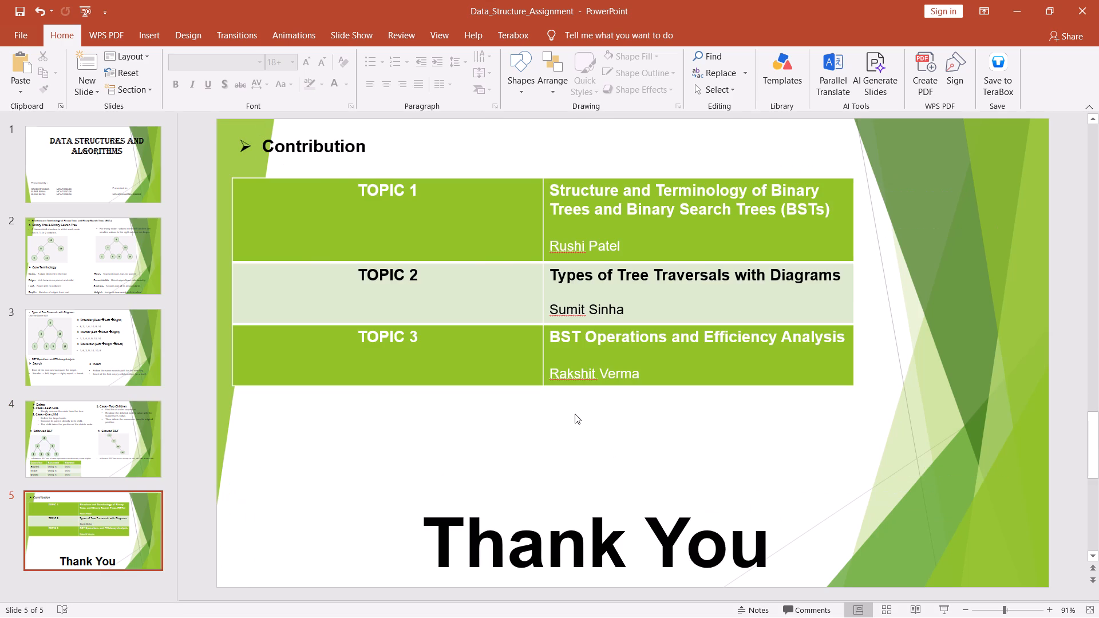
{"action": "key", "text": "Left"}
{"action": "key", "text": "Left"}
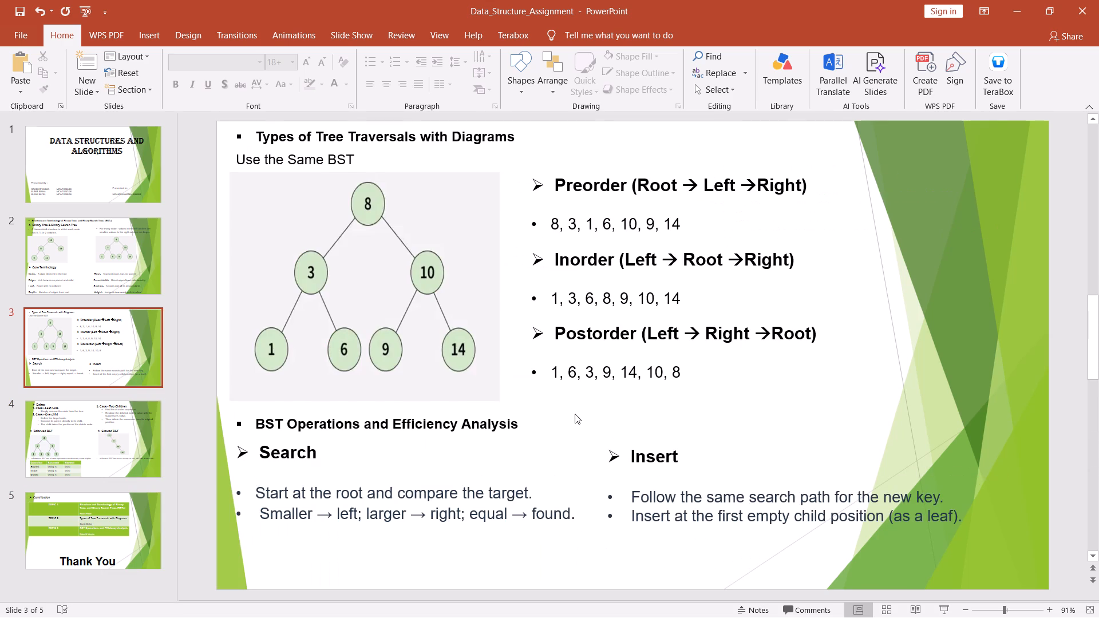
{"action": "key", "text": "Left"}
{"action": "key", "text": "Right"}
{"action": "key", "text": "Left"}
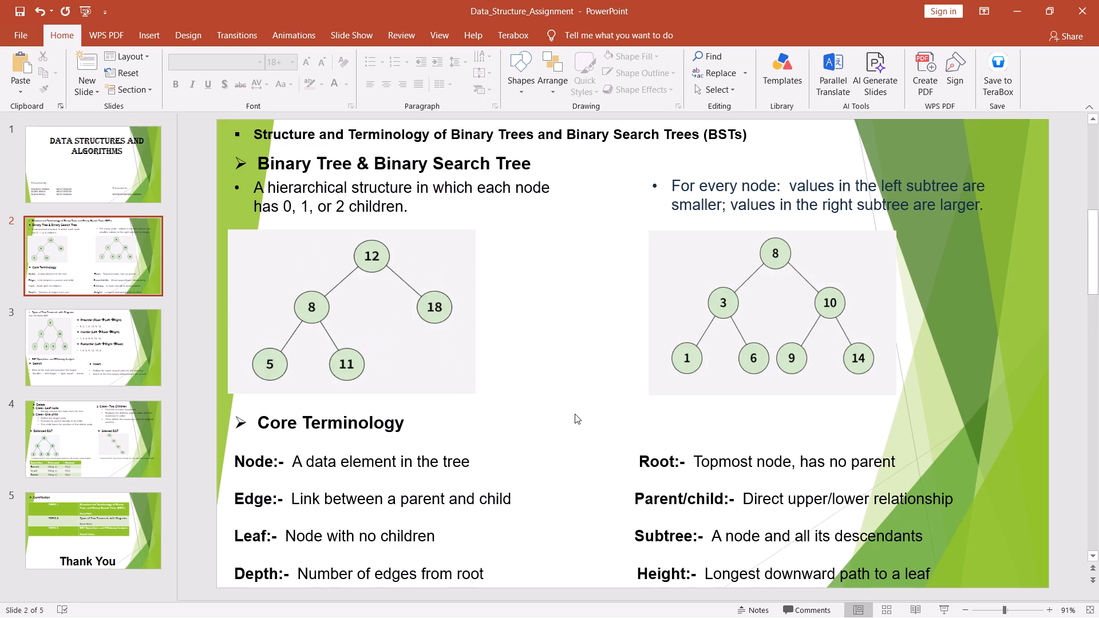
{"action": "key", "text": "Left"}
{"action": "key", "text": "Right"}
{"action": "key", "text": "Left"}
{"action": "key", "text": "Left"}
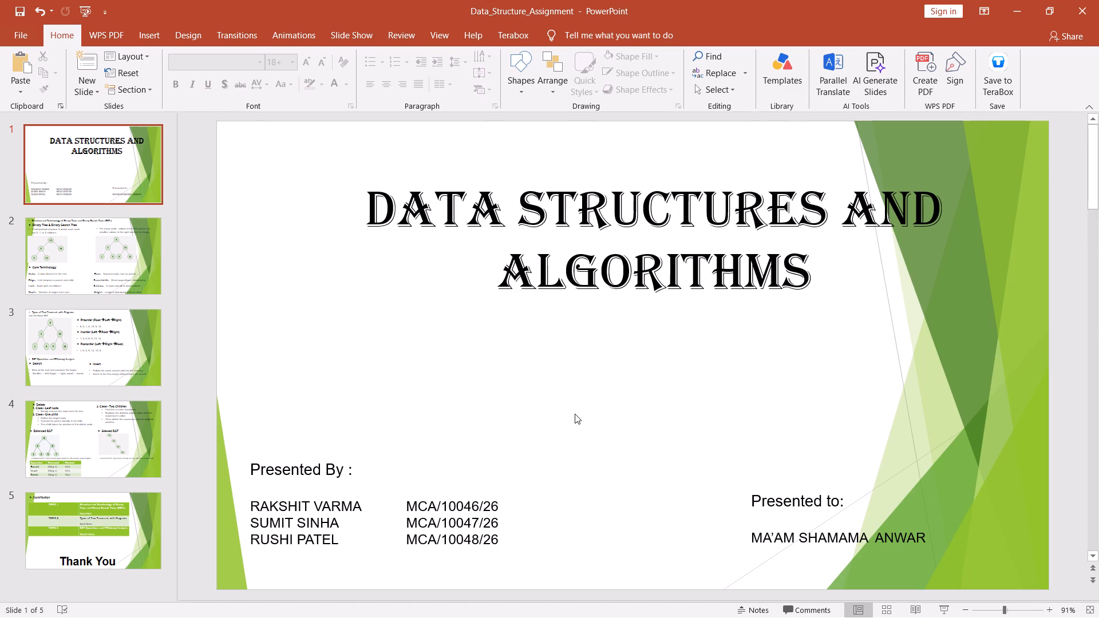
Check the pages in the print preview and print all slides in colour as full-page slides with Microsoft Print to PDF.
{"action": "key", "text": "ctrl+p"}
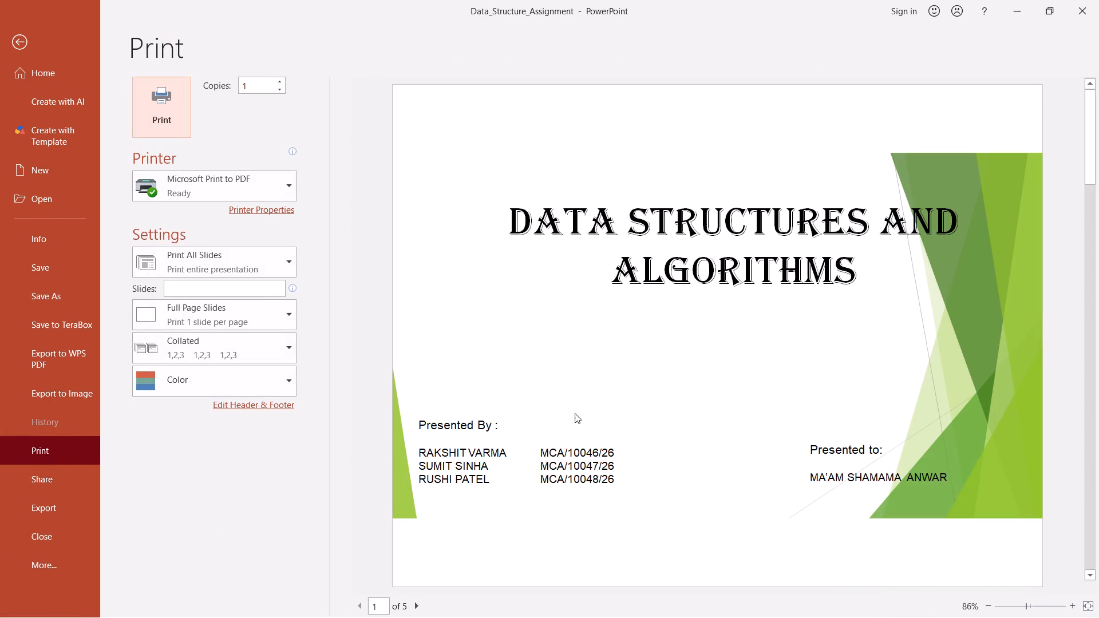
{"action": "scroll", "coordinate": [489, 371], "scroll_direction": "down", "scroll_amount": 4}
{"action": "scroll", "coordinate": [489, 371], "scroll_direction": "up", "scroll_amount": 4}
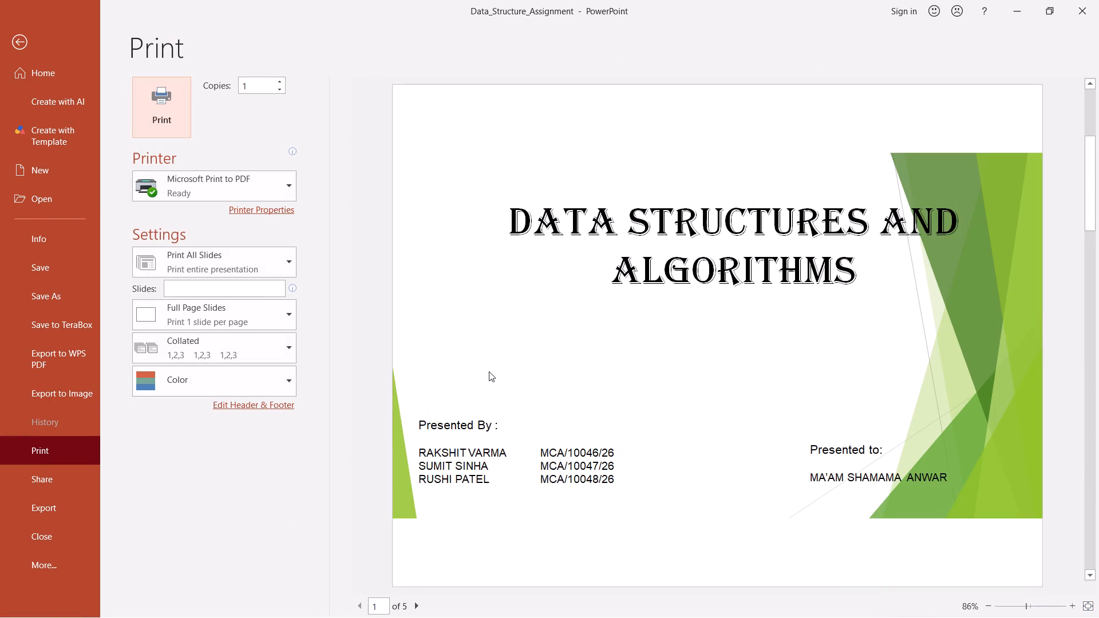
{"action": "scroll", "coordinate": [489, 372], "scroll_direction": "up", "scroll_amount": 3}
{"action": "scroll", "coordinate": [489, 372], "scroll_direction": "down", "scroll_amount": 7}
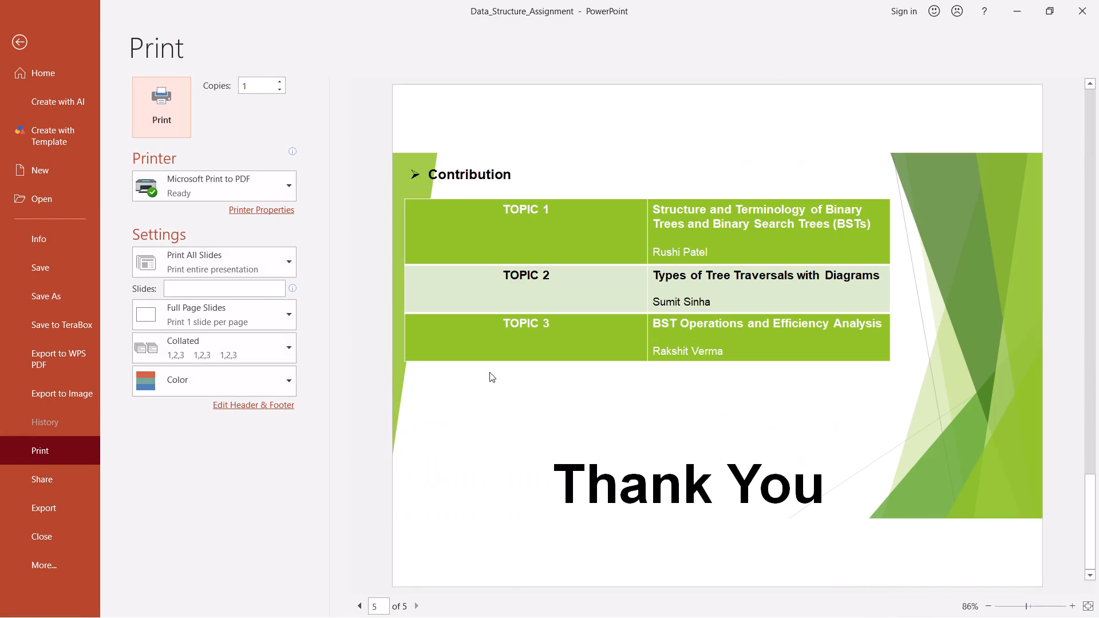
{"action": "scroll", "coordinate": [489, 372], "scroll_direction": "up", "scroll_amount": 8}
{"action": "left_click", "coordinate": [185, 105]}
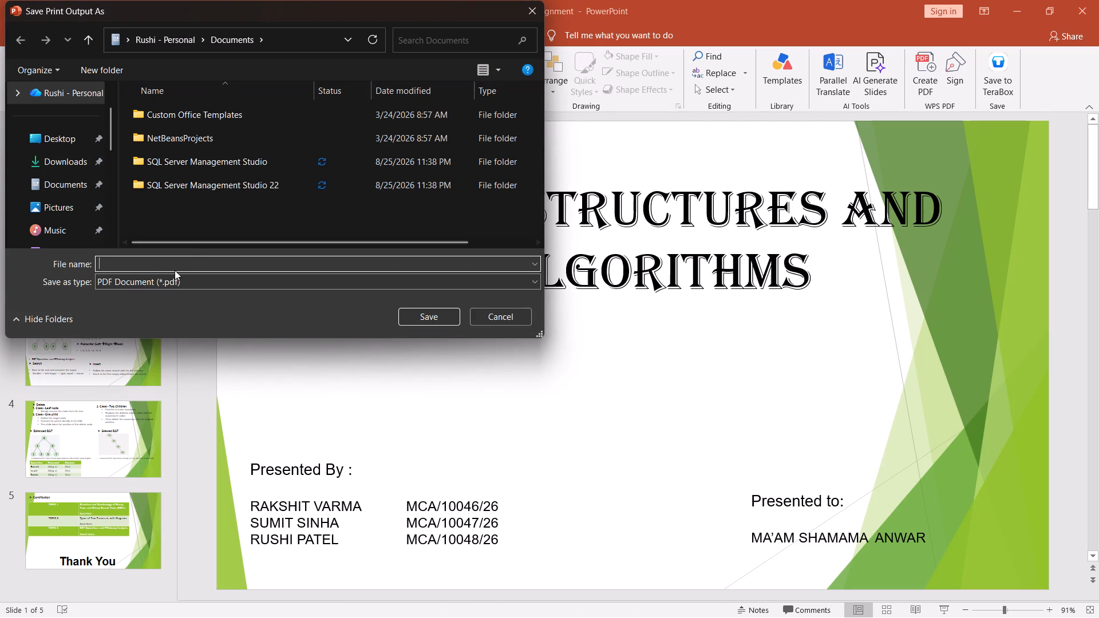
Save the print output in the Documents folder as a PDF named Data_Structure_Assignment.
{"action": "left_click", "coordinate": [173, 264]}
{"action": "type", "text": "Data"}
{"action": "key", "text": "shift+underscore"}
{"action": "key", "text": "shift+s"}
{"action": "type", "text": "tr"}
{"action": "type", "text": "uc"}
{"action": "key", "text": "BackSpace"}
{"action": "key", "text": "BackSpace"}
{"action": "key", "text": "BackSpace"}
{"action": "key", "text": "BackSpace"}
{"action": "key", "text": "BackSpace"}
{"action": "type", "text": "Structure"}
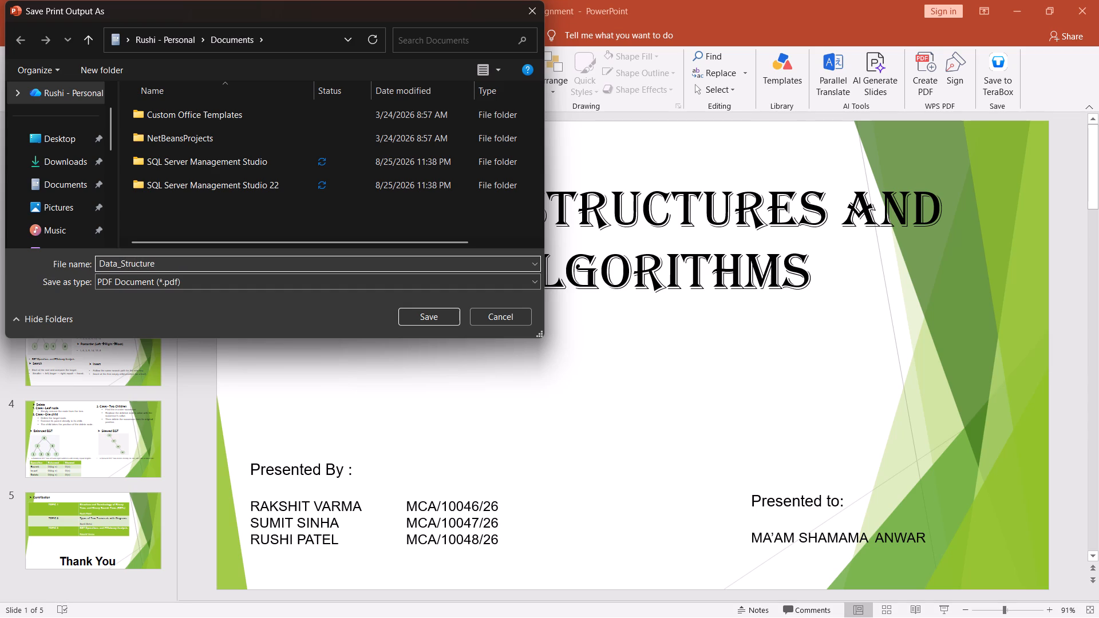
{"action": "type", "text": "_Ass"}
{"action": "key", "text": "BackSpace"}
{"action": "key", "text": "BackSpace"}
{"action": "key", "text": "BackSpace"}
{"action": "type", "text": "Assignemtn"}
{"action": "key", "text": "BackSpace"}
{"action": "key", "text": "BackSpace"}
{"action": "key", "text": "BackSpace"}
{"action": "key", "text": "m"}
{"action": "key", "text": "BackSpace"}
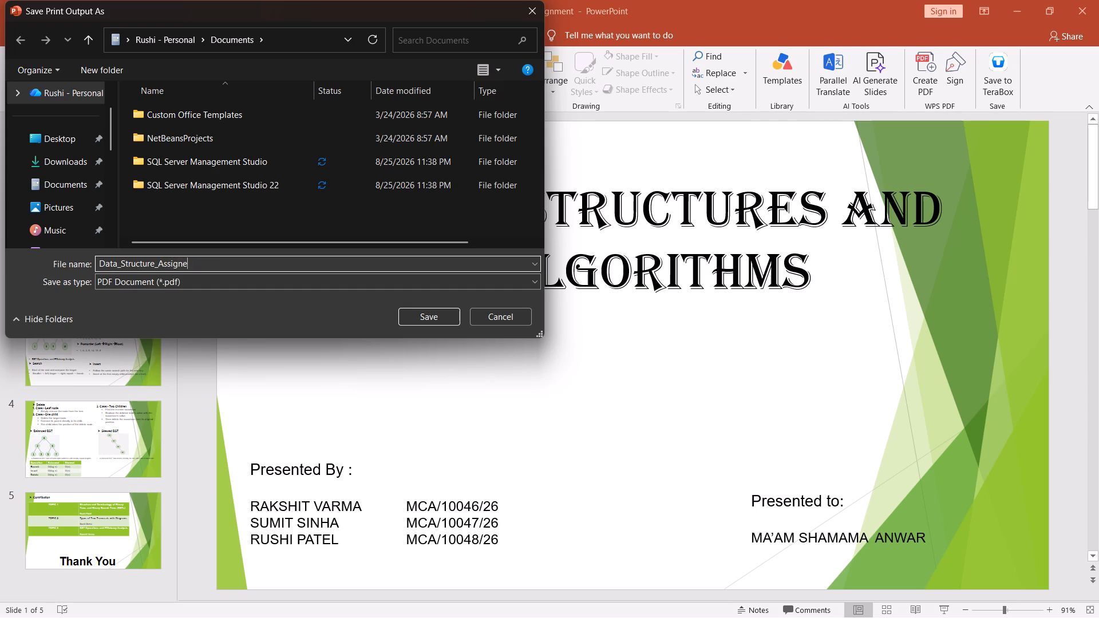
{"action": "key", "text": "BackSpace"}
{"action": "key", "text": "BackSpace"}
{"action": "key", "text": "BackSpace"}
{"action": "key", "text": "BackSpace"}
{"action": "key", "text": "BackSpace"}
{"action": "key", "text": "BackSpace"}
{"action": "key", "text": "BackSpace"}
{"action": "type", "text": "Assignment"}
{"action": "key", "text": "Return"}
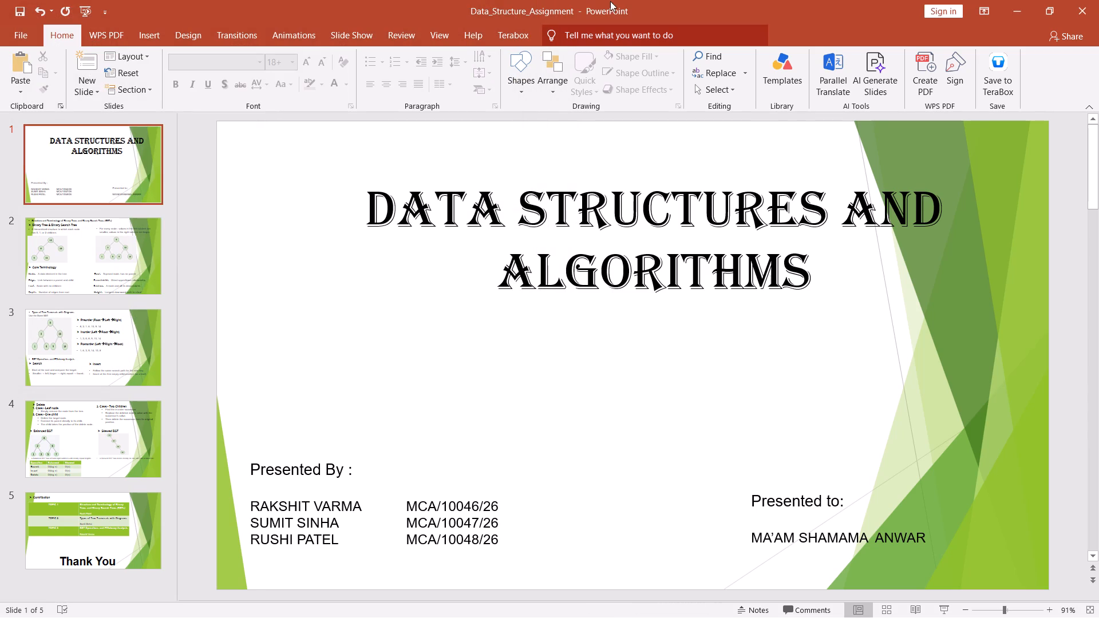
Close the presentation and look for the PDF in File Explorer on Local Disk (D:), Desktop and in MCA Assignement.
{"action": "left_click", "coordinate": [1093, 2]}
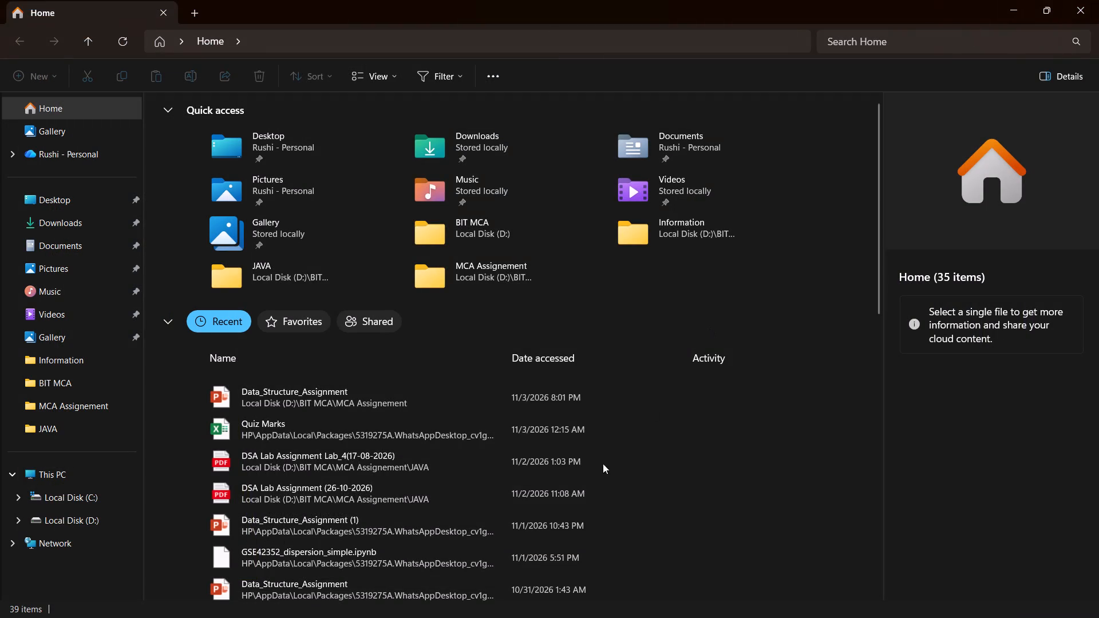
{"action": "left_click", "coordinate": [61, 521]}
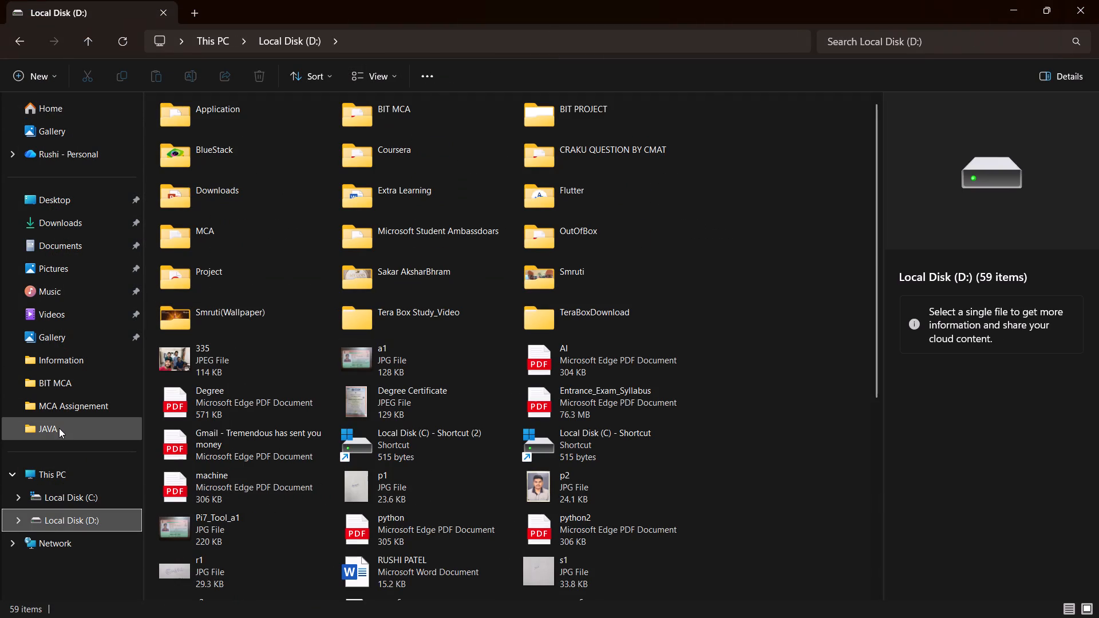
{"action": "left_click", "coordinate": [50, 204]}
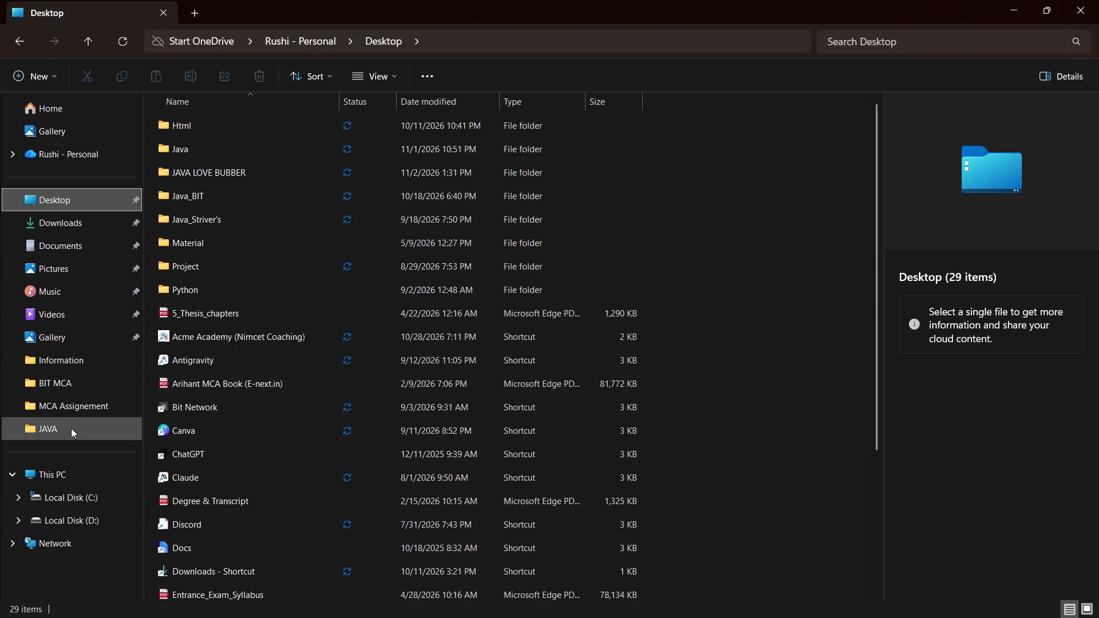
{"action": "double_click", "coordinate": [72, 406]}
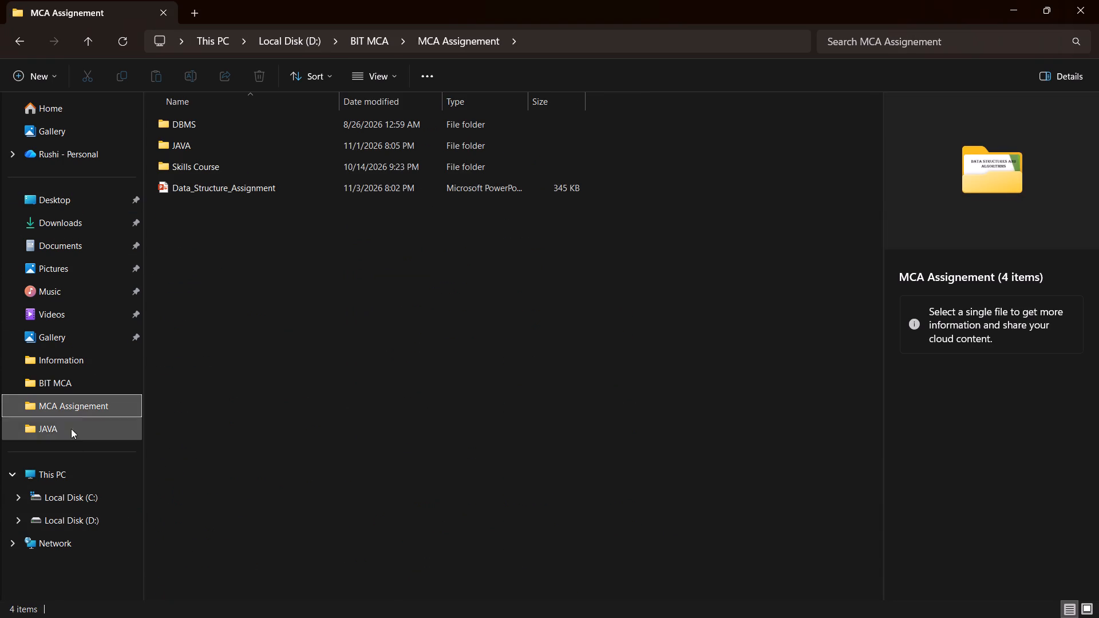
{"action": "left_click", "coordinate": [68, 521]}
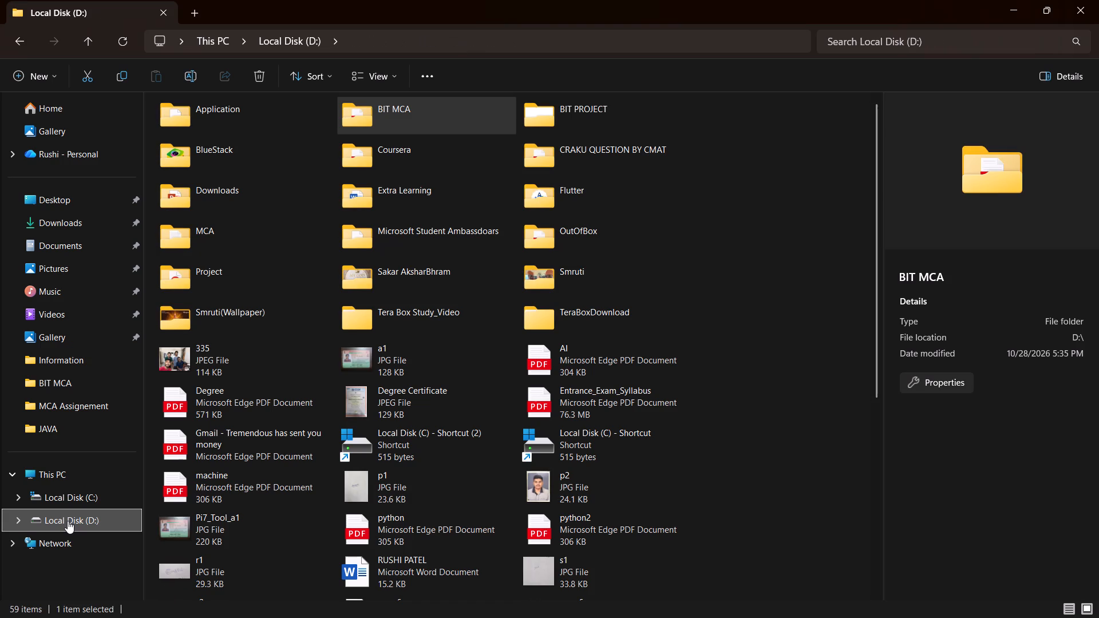
{"action": "key", "text": "alt+Tab"}
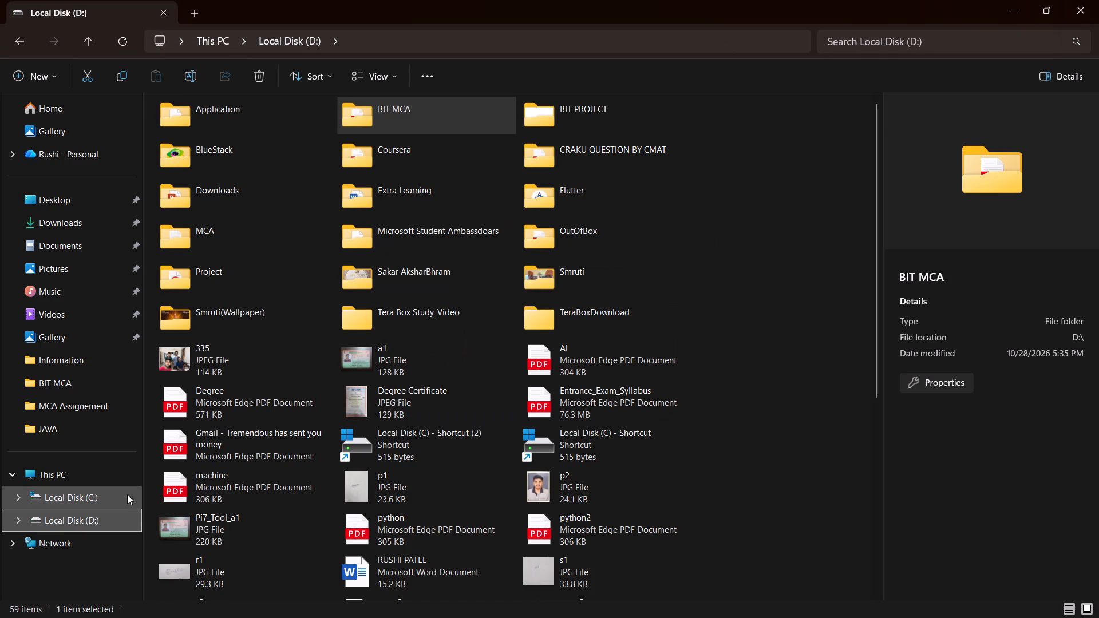
Reopen Data_Structure_Assignment from the MCA Assignement folder, check which folder its PDF print output goes to, cancel the print and close the presentation.
{"action": "left_click", "coordinate": [74, 423]}
{"action": "left_click", "coordinate": [74, 409]}
{"action": "double_click", "coordinate": [247, 193]}
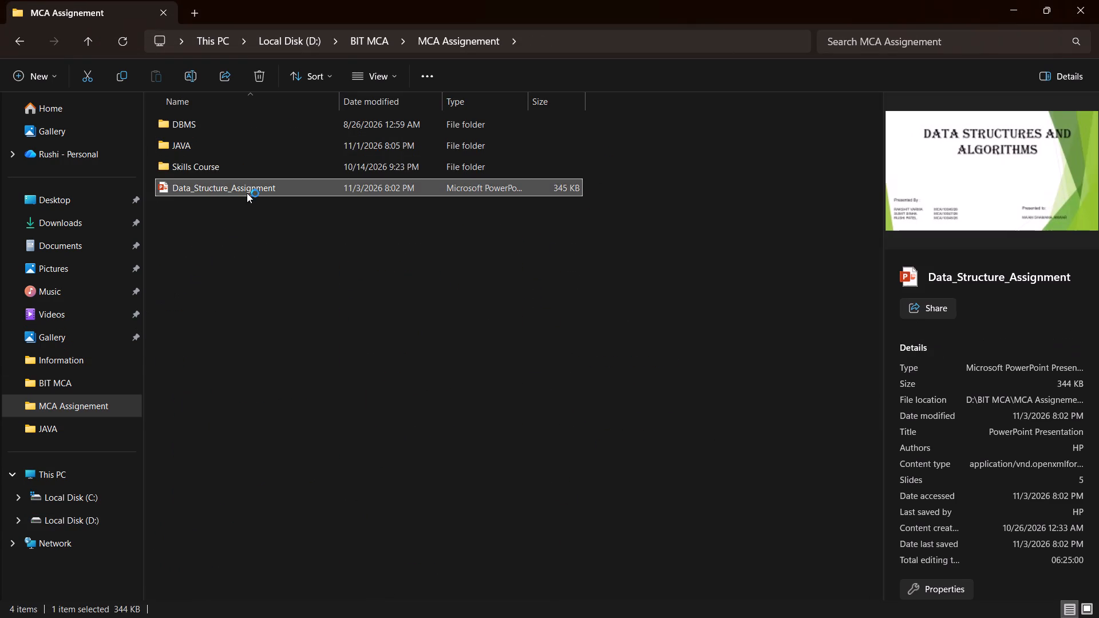
{"action": "left_click", "coordinate": [481, 221]}
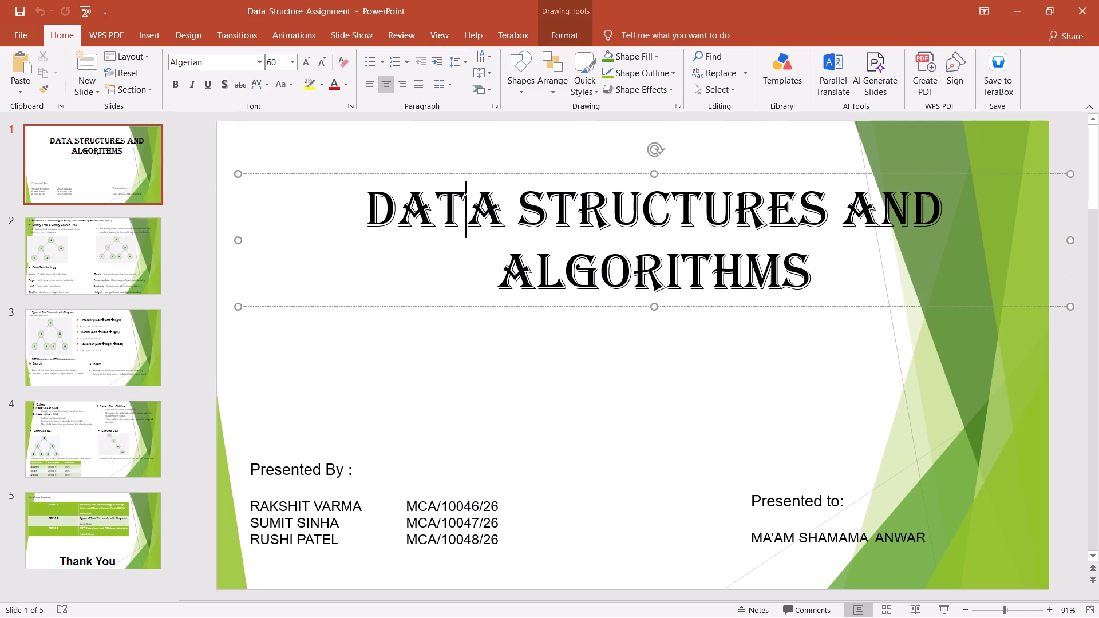
{"action": "key", "text": "ctrl+p"}
{"action": "left_click", "coordinate": [159, 96]}
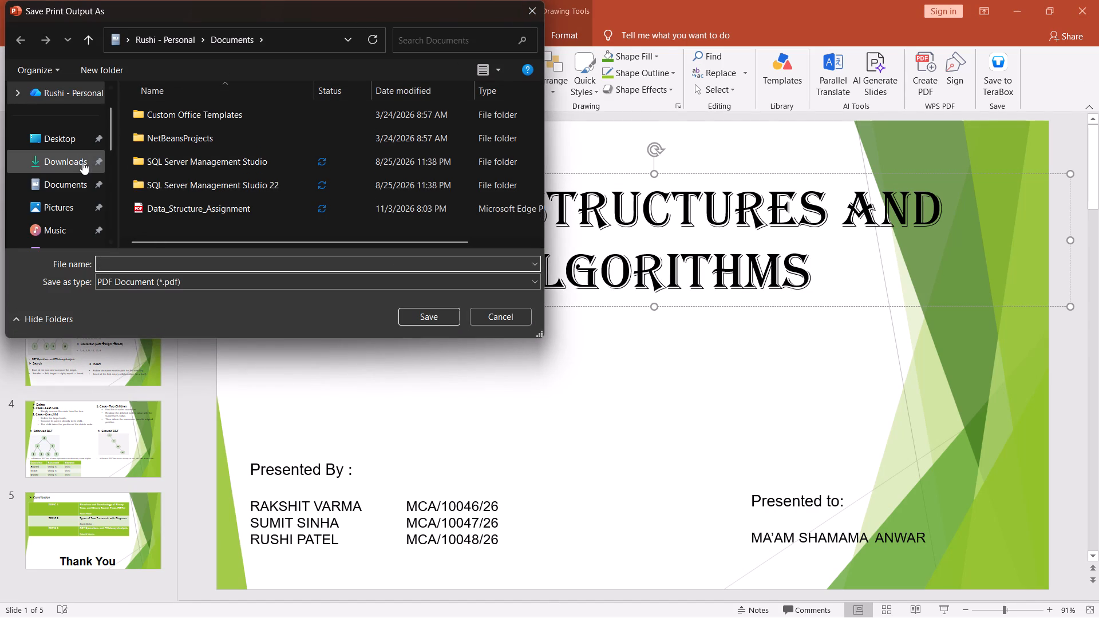
{"action": "left_click", "coordinate": [147, 203]}
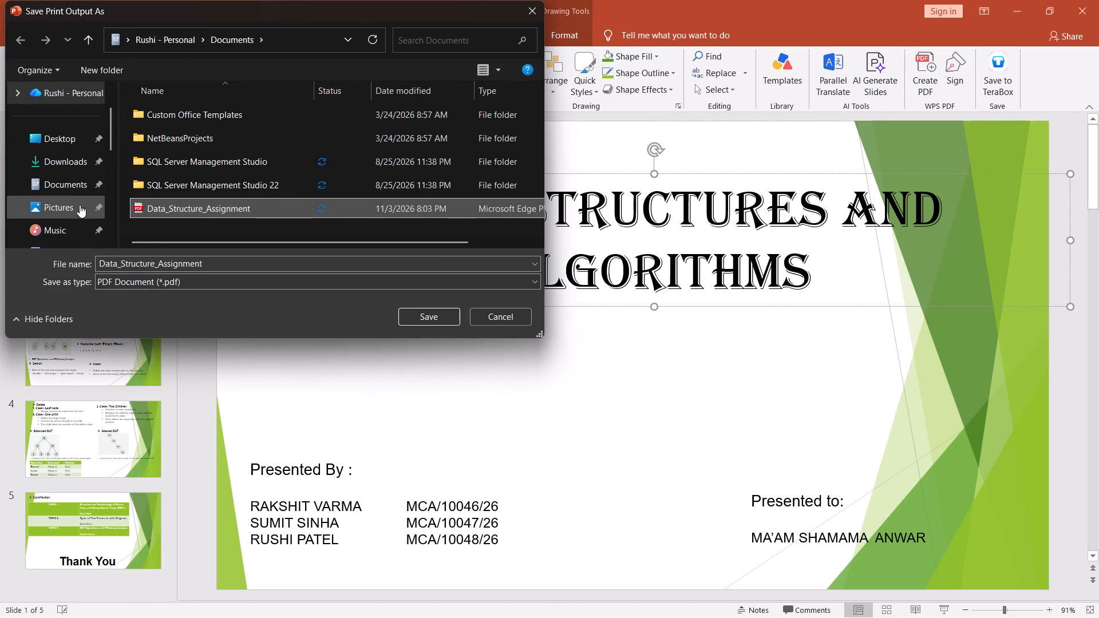
{"action": "left_click", "coordinate": [66, 181]}
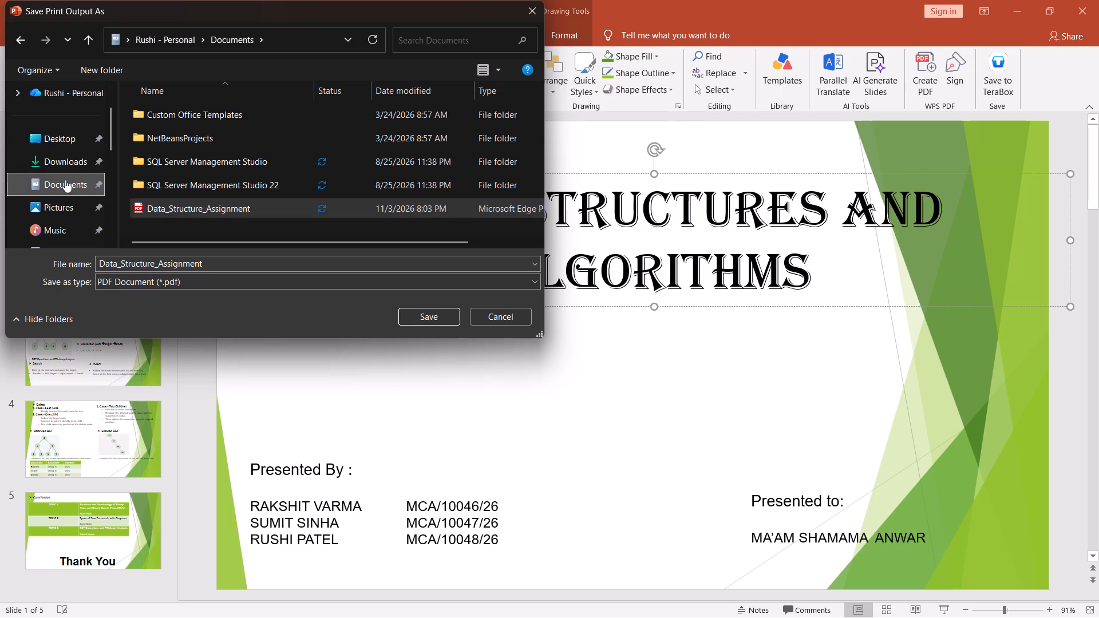
{"action": "left_click", "coordinate": [529, 11]}
{"action": "left_click", "coordinate": [1098, 0]}
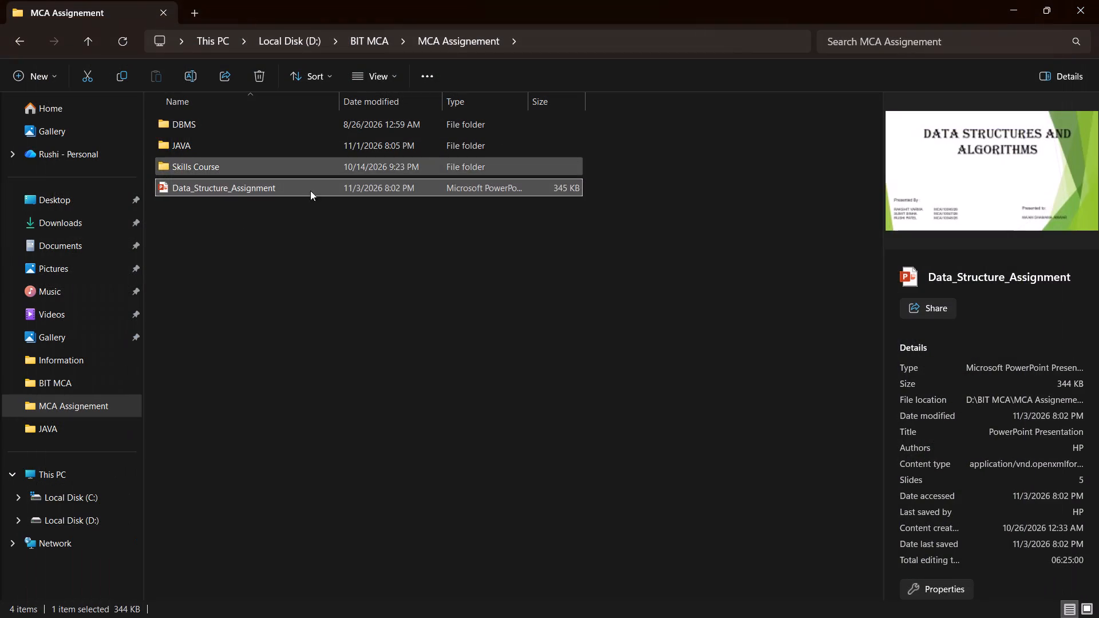
Open the Data_Structure_Assignment PDF from the Documents folder, review its pages from the title to the Thank You page, and close it.
{"action": "left_click", "coordinate": [66, 235]}
{"action": "double_click", "coordinate": [189, 219]}
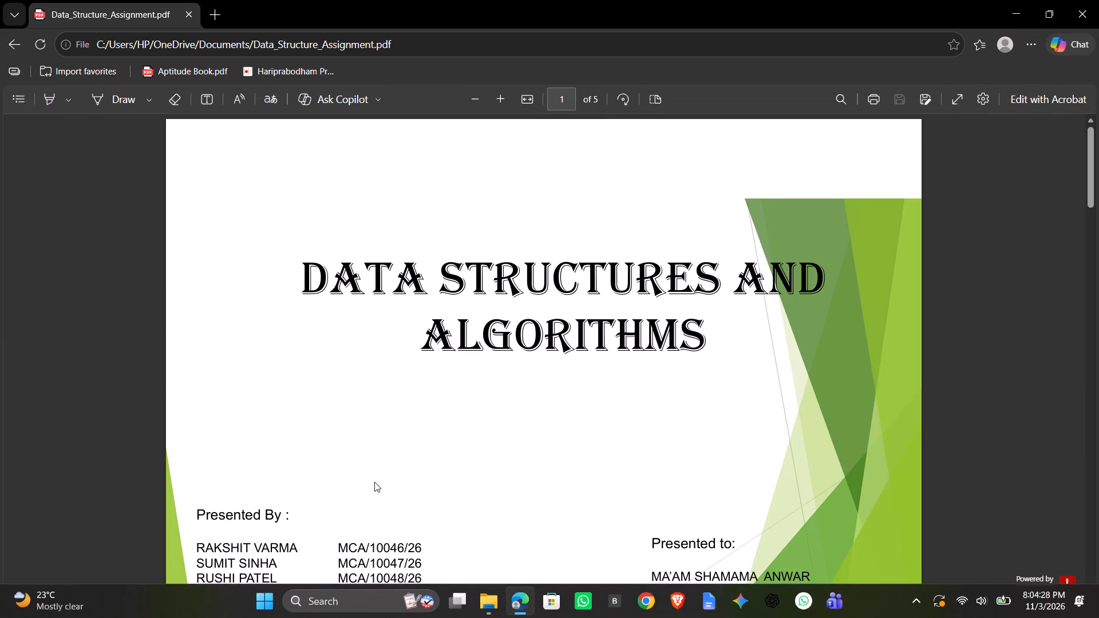
{"action": "scroll", "coordinate": [375, 481], "scroll_direction": "down", "scroll_amount": 2}
{"action": "scroll", "coordinate": [375, 481], "scroll_direction": "up", "scroll_amount": 2}
{"action": "scroll", "coordinate": [375, 481], "scroll_direction": "down", "scroll_amount": 2}
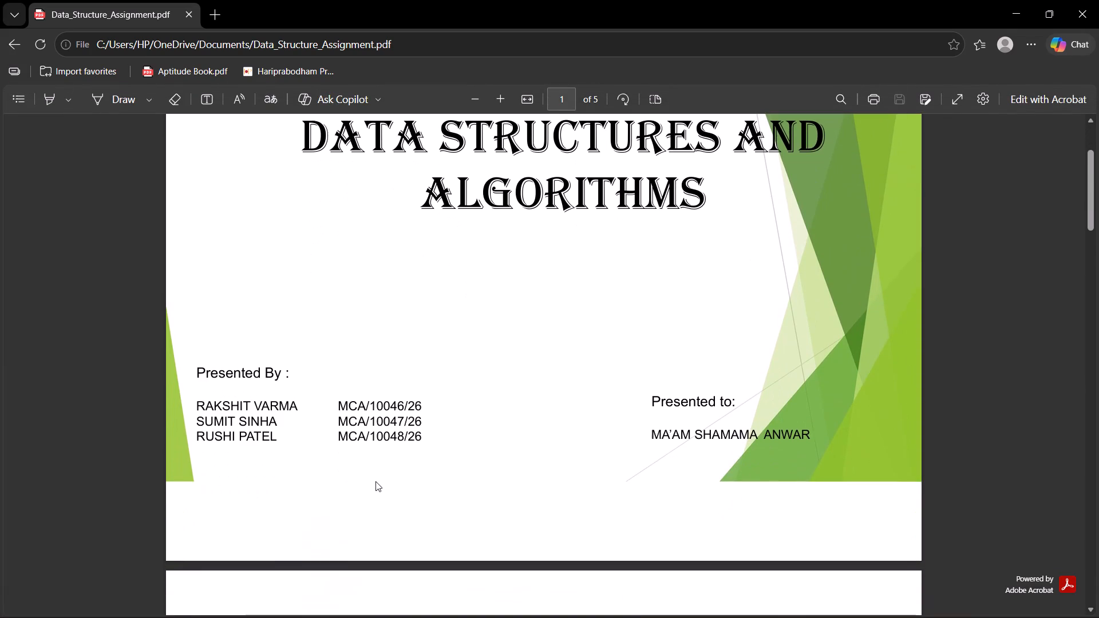
{"action": "scroll", "coordinate": [375, 481], "scroll_direction": "down", "scroll_amount": 20}
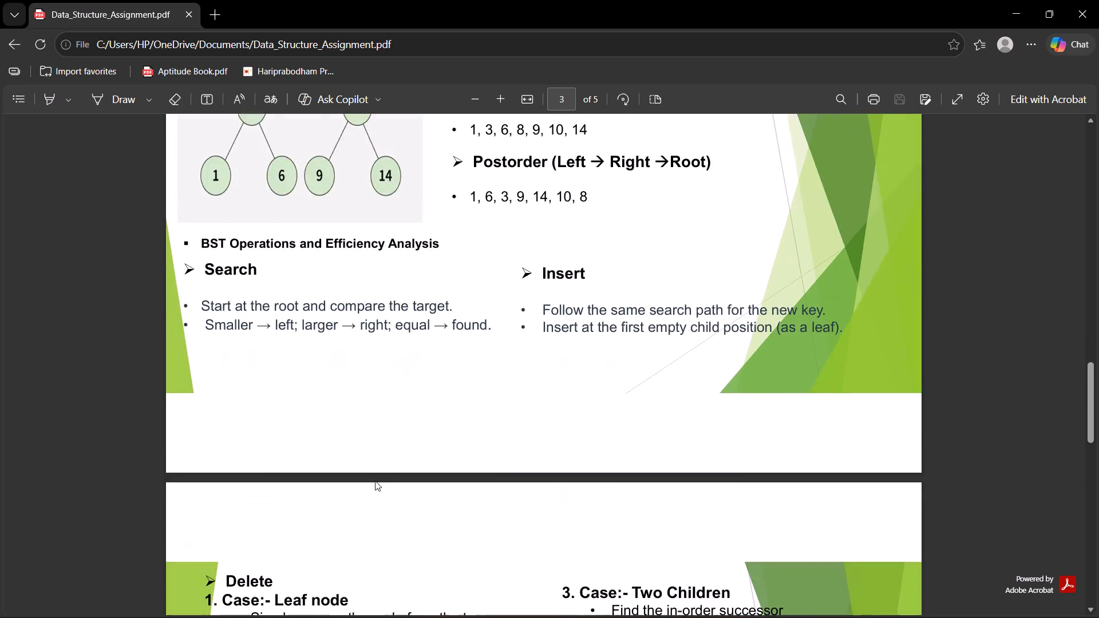
{"action": "scroll", "coordinate": [375, 481], "scroll_direction": "down", "scroll_amount": 19}
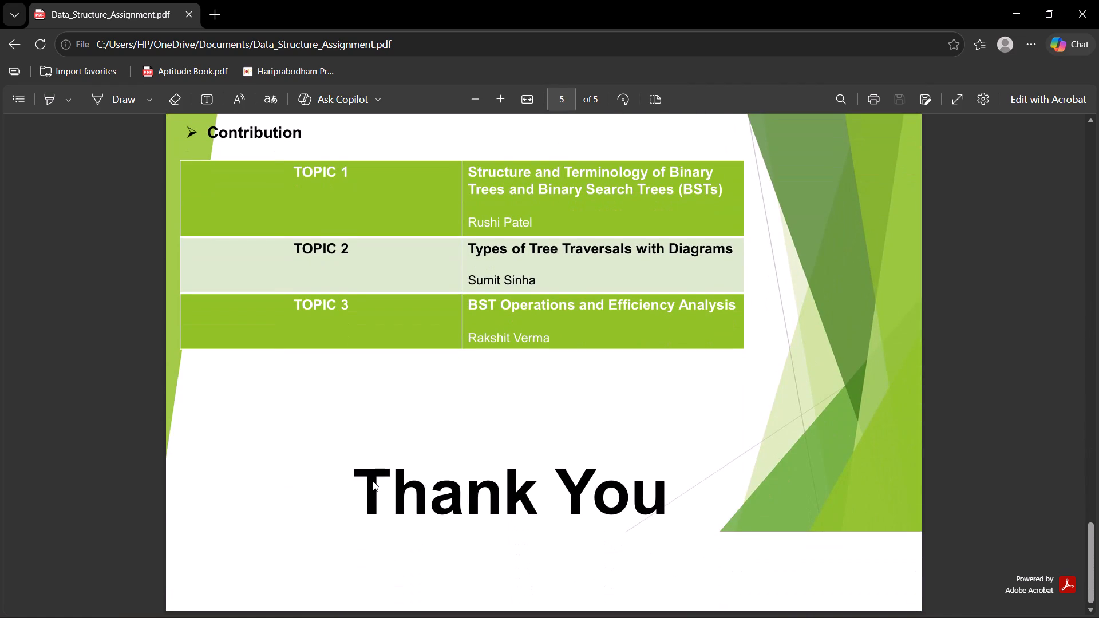
{"action": "scroll", "coordinate": [373, 481], "scroll_direction": "up", "scroll_amount": 7}
{"action": "scroll", "coordinate": [373, 481], "scroll_direction": "down", "scroll_amount": 5}
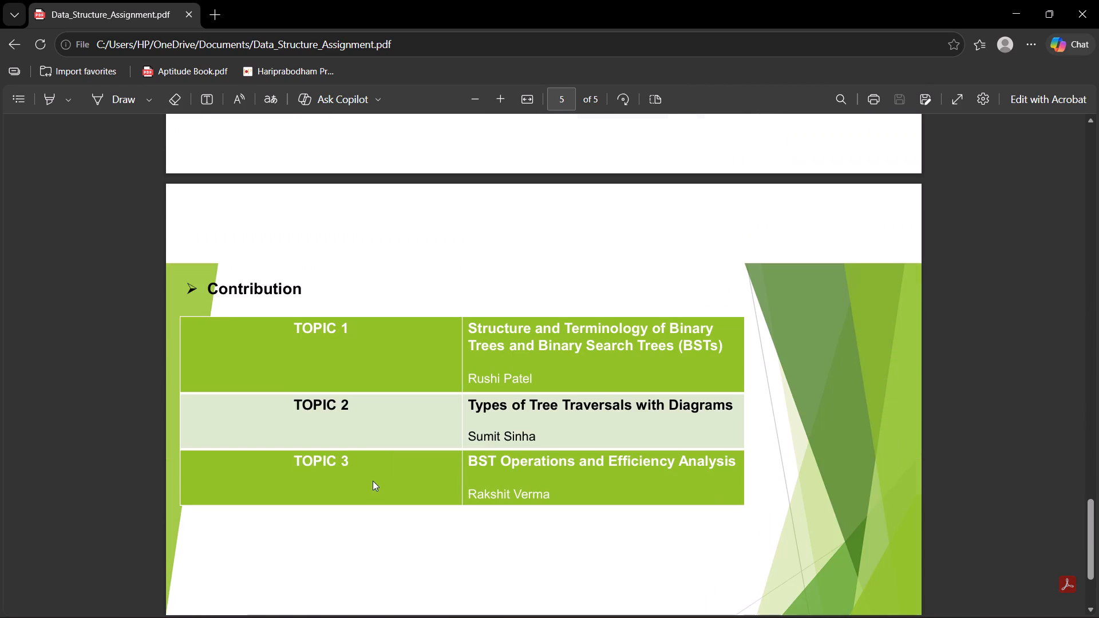
{"action": "left_click", "coordinate": [931, 0]}
{"action": "left_click", "coordinate": [1098, 0]}
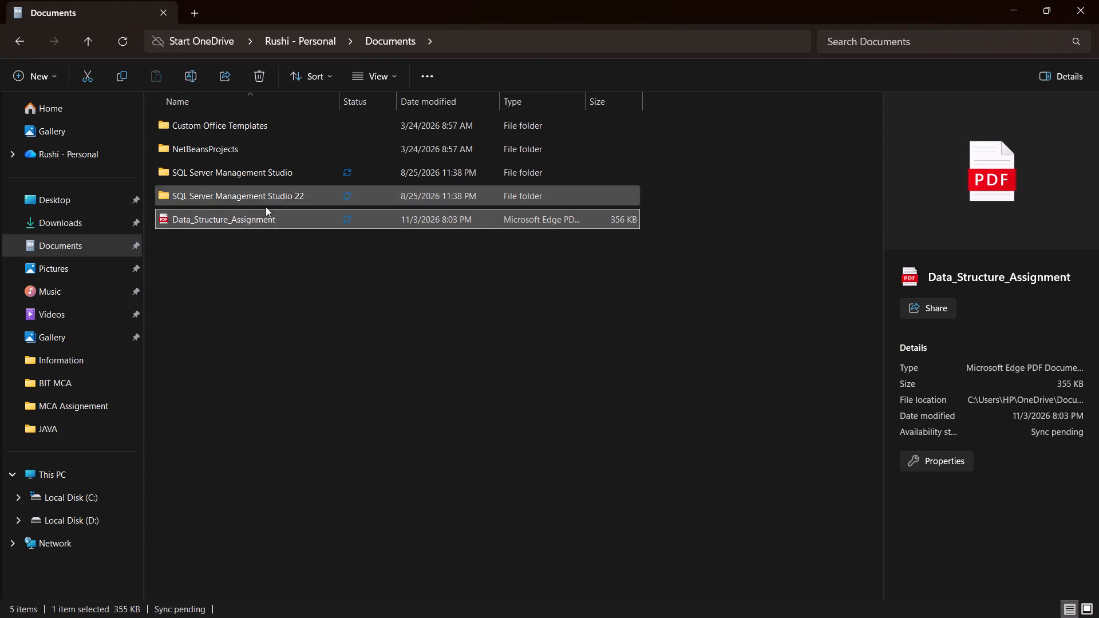
Move the Data_Structure_Assignment PDF from Documents to the MCA Assignement folder and close File Explorer.
{"action": "left_click", "coordinate": [256, 217]}
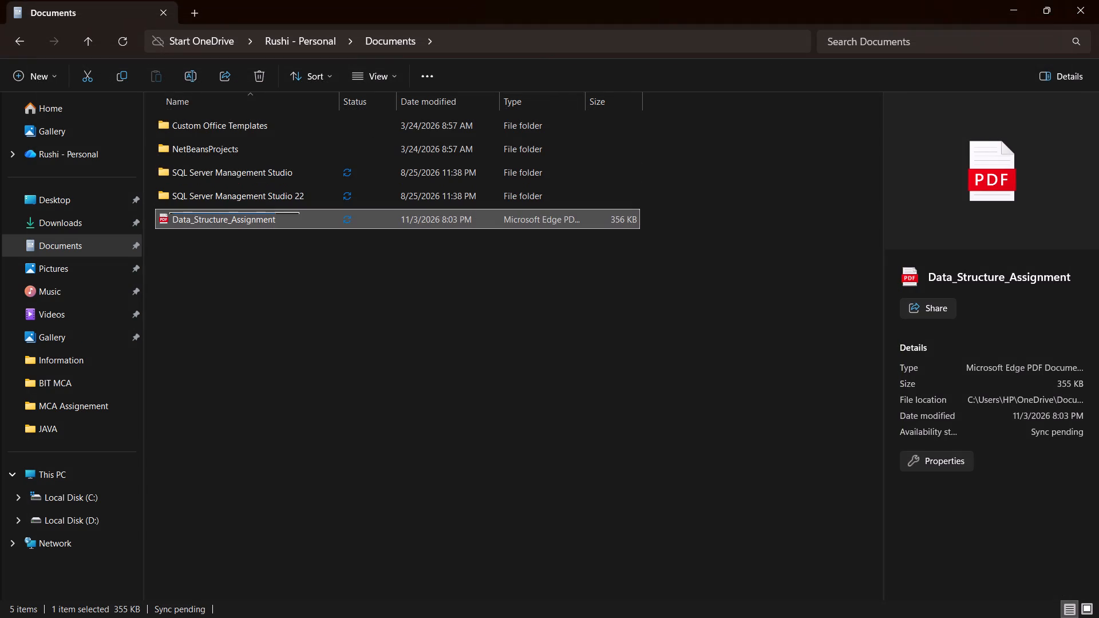
{"action": "left_click", "coordinate": [309, 217]}
{"action": "key", "text": "ctrl+x"}
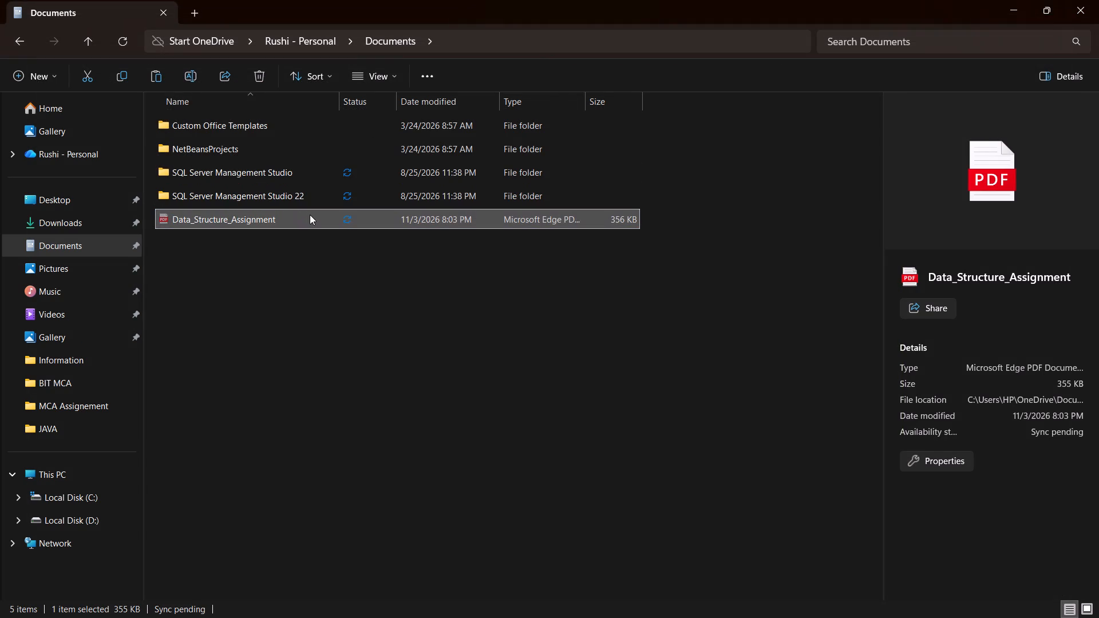
{"action": "double_click", "coordinate": [65, 395]}
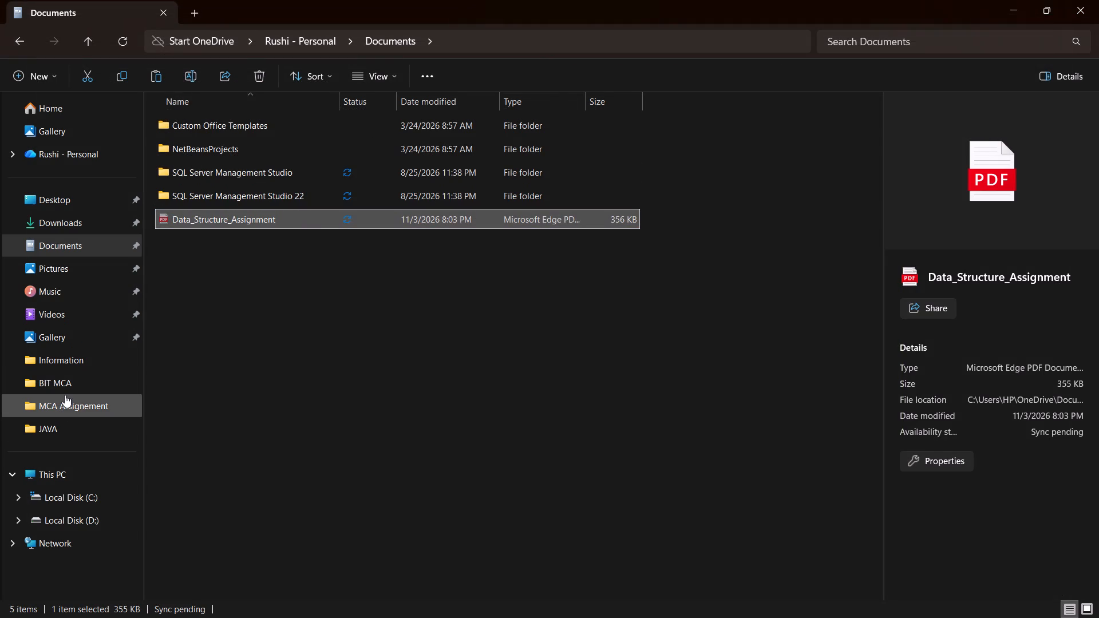
{"action": "left_click", "coordinate": [247, 341]}
{"action": "key", "text": "ctrl+v"}
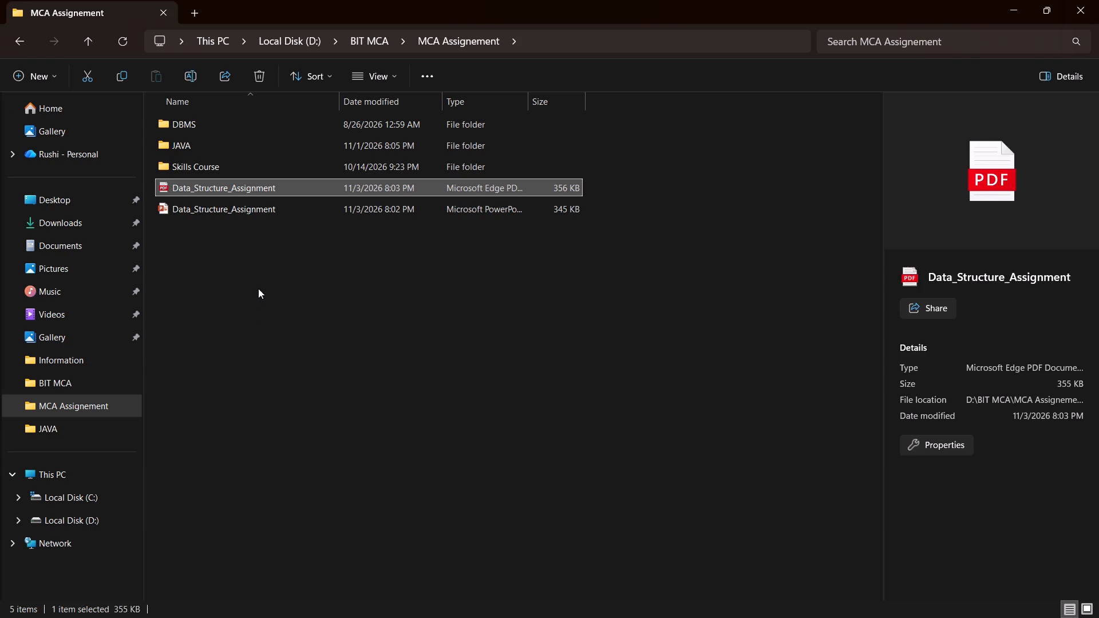
{"action": "left_click", "coordinate": [258, 288]}
{"action": "left_click", "coordinate": [1098, 0]}
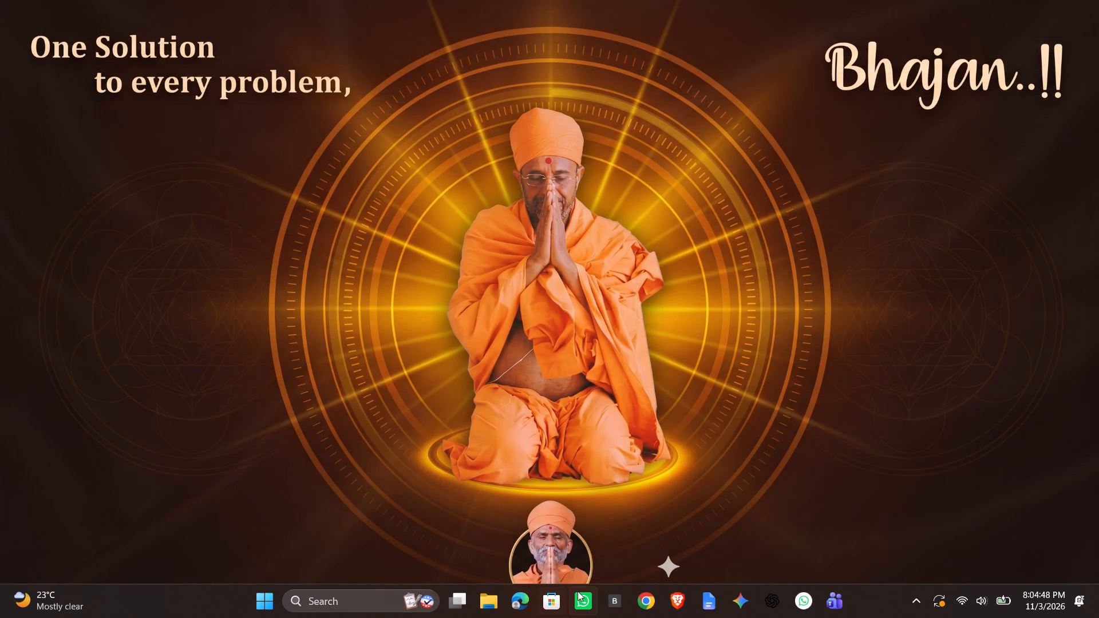
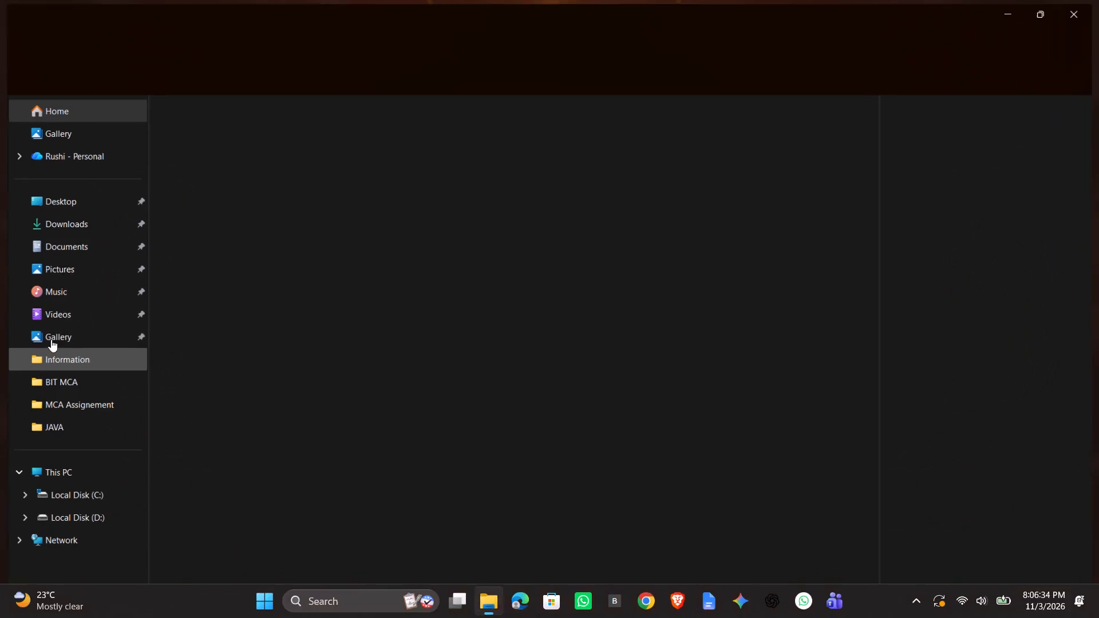
In the MCA Assignement folder, rename the Data_Structure_Assignment PDF as Data_Structure_Assignment_GroupNo.16.
{"action": "left_click", "coordinate": [73, 415]}
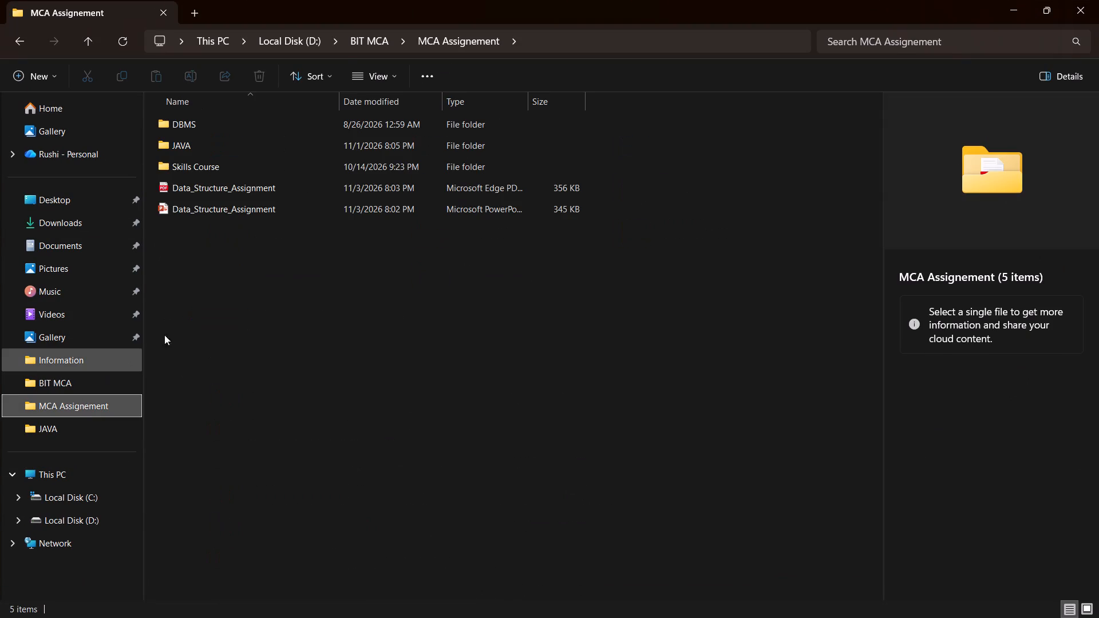
{"action": "left_click", "coordinate": [253, 186]}
{"action": "right_click", "coordinate": [253, 186]}
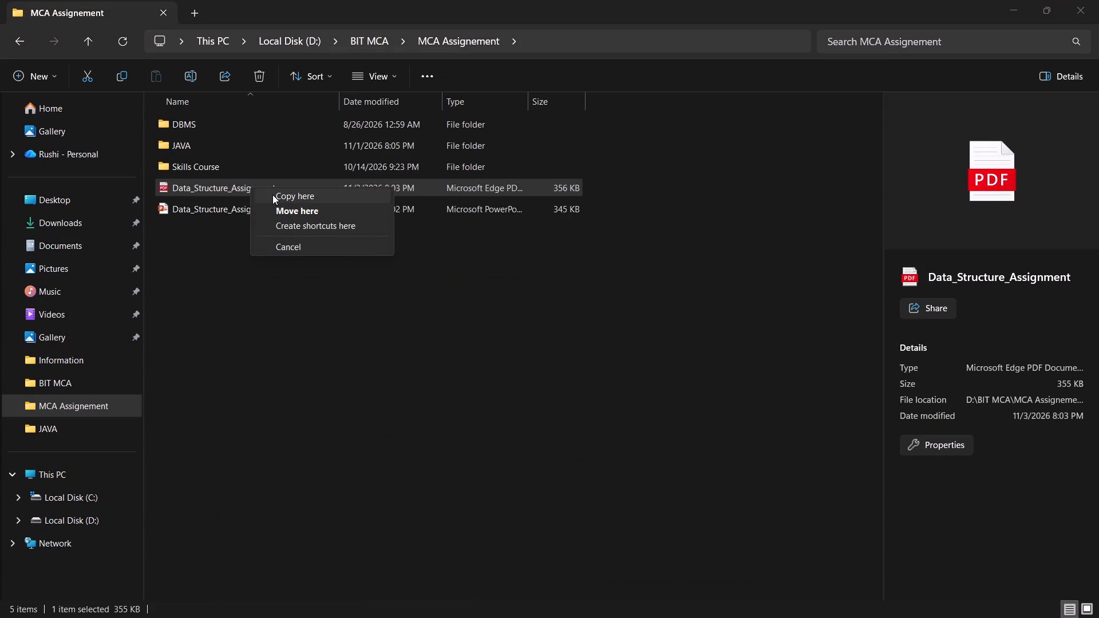
{"action": "left_click", "coordinate": [248, 200]}
{"action": "left_click", "coordinate": [243, 192]}
{"action": "right_click", "coordinate": [243, 192]}
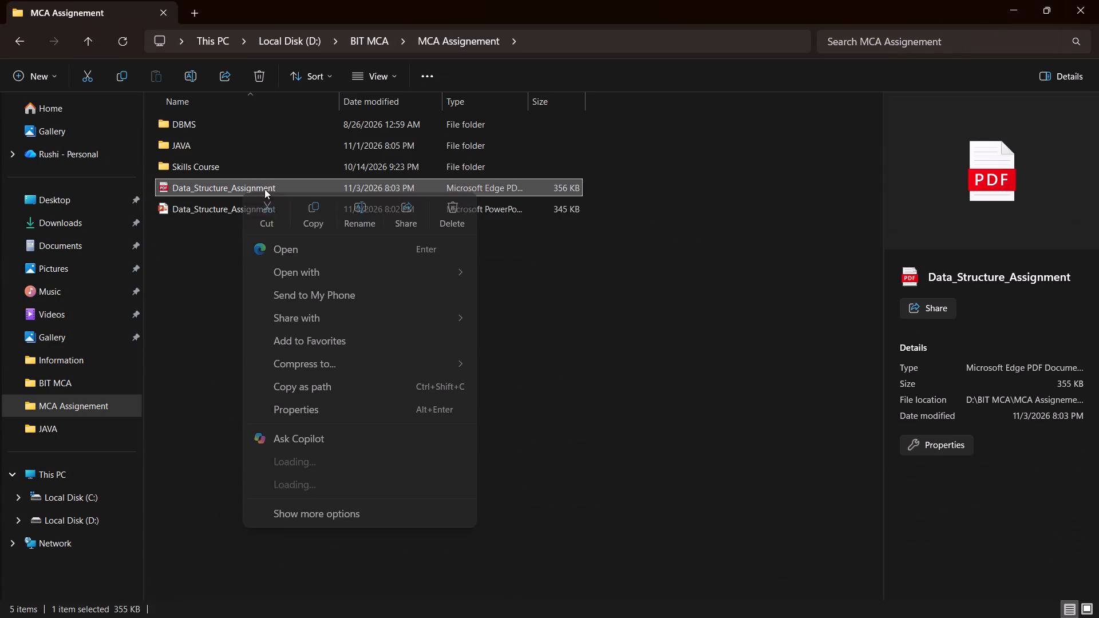
{"action": "left_click", "coordinate": [369, 211]}
{"action": "left_click", "coordinate": [283, 184]}
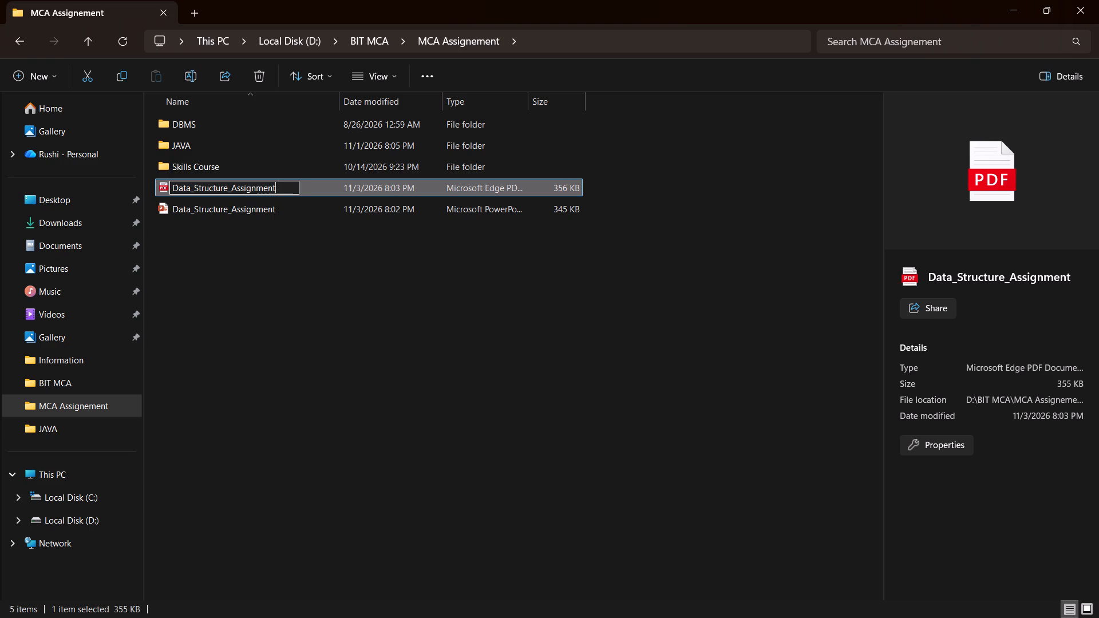
{"action": "key", "text": "shift+underscore"}
{"action": "type", "text": "Grouo"}
{"action": "key", "text": "BackSpace"}
{"action": "key", "text": "p"}
{"action": "type", "text": "No."}
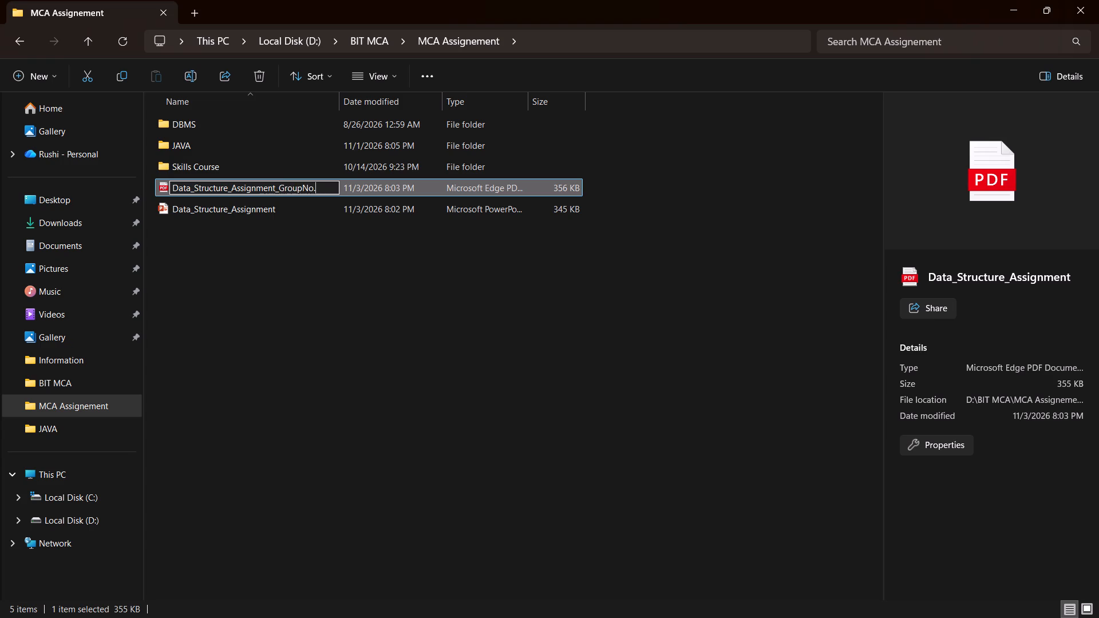
{"action": "type", "text": "16"}
{"action": "key", "text": "Return"}
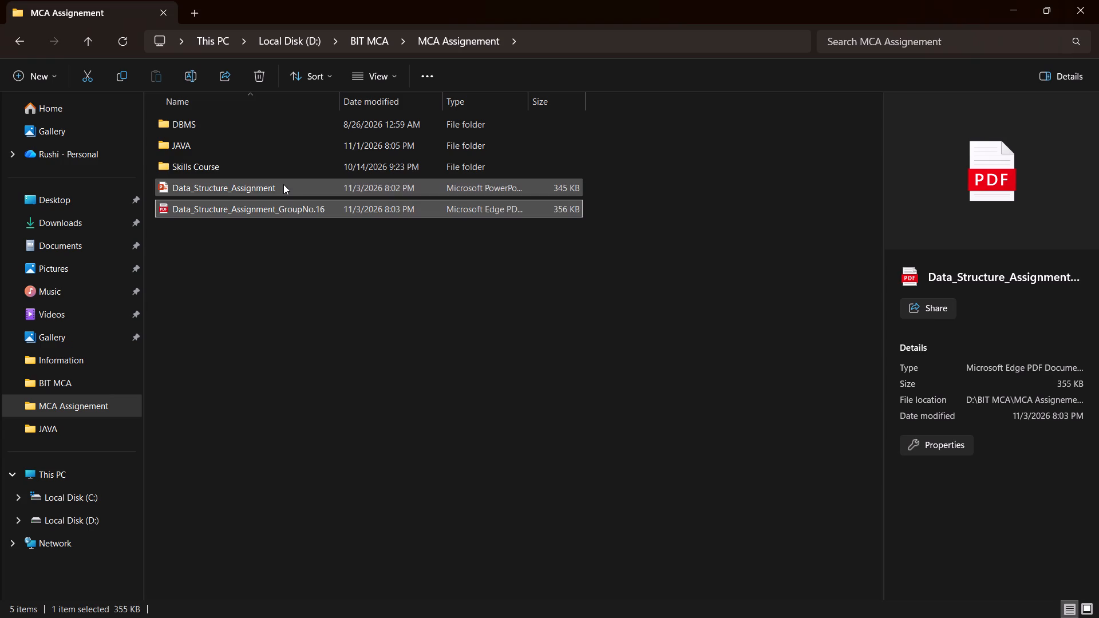
{"action": "left_click", "coordinate": [266, 309]}
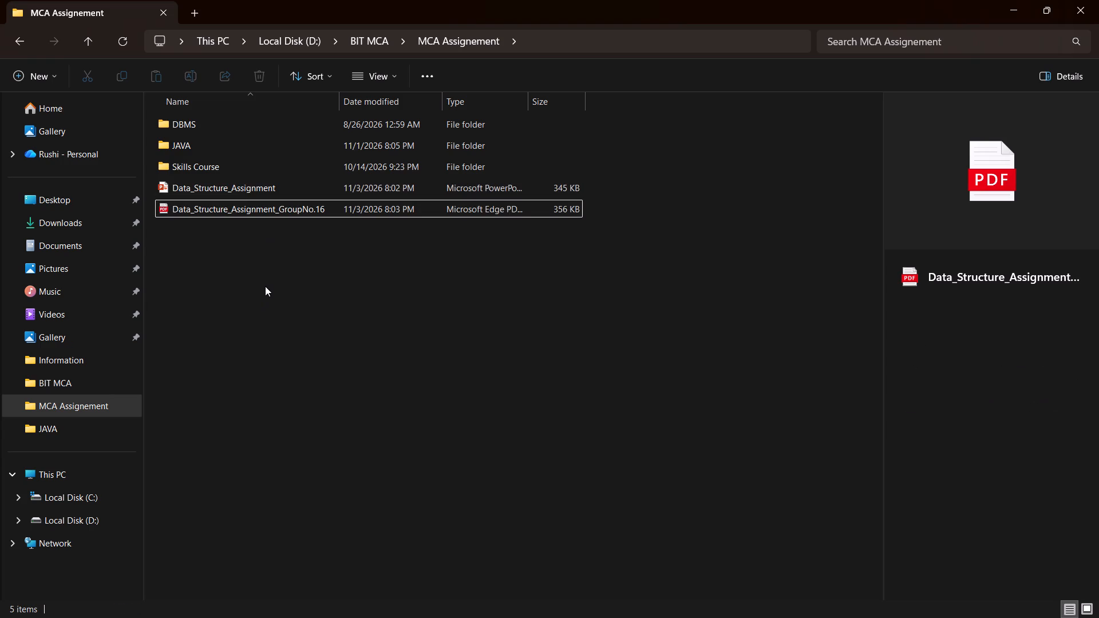
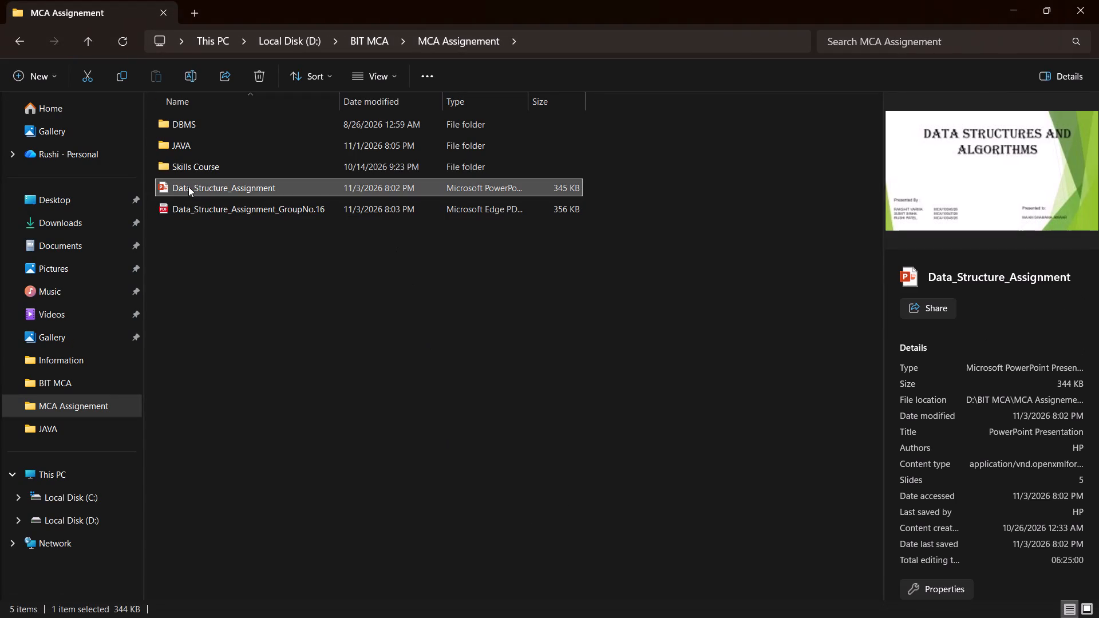
{"action": "double_click", "coordinate": [188, 187]}
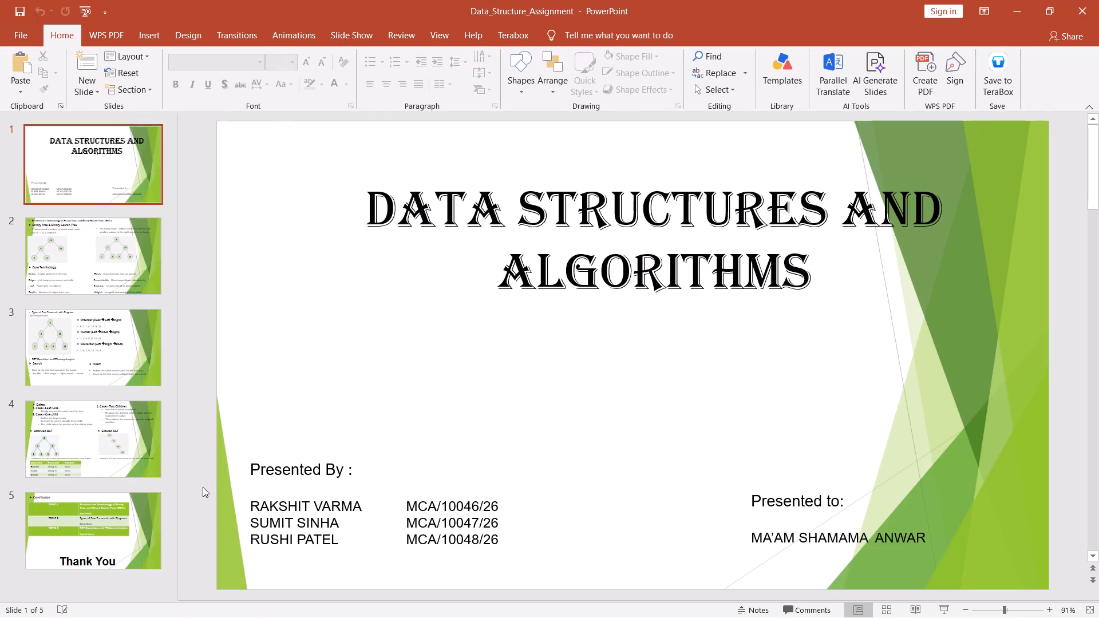
{"action": "scroll", "coordinate": [203, 487], "scroll_direction": "down", "scroll_amount": 7}
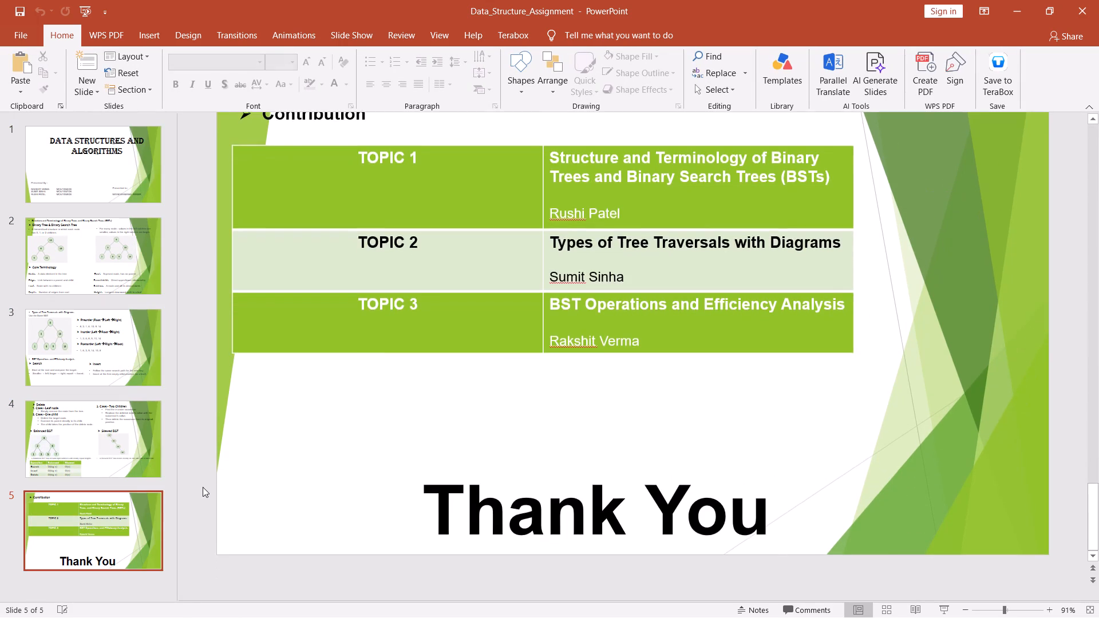
{"action": "scroll", "coordinate": [203, 487], "scroll_direction": "up", "scroll_amount": 4}
{"action": "left_click", "coordinate": [1098, 0]}
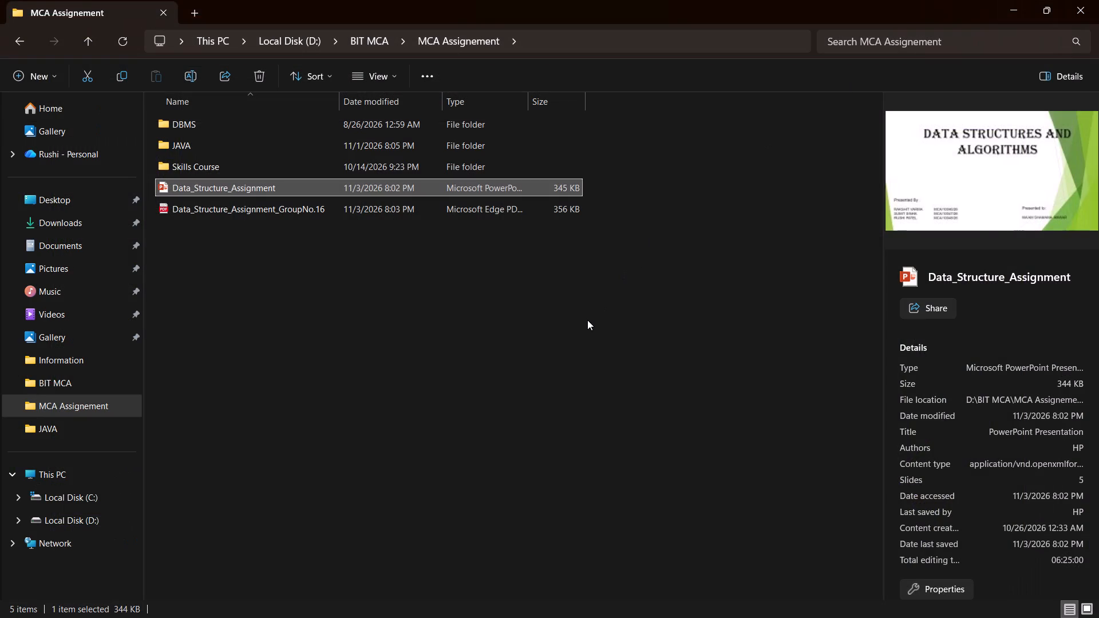
{"action": "left_click", "coordinate": [587, 320]}
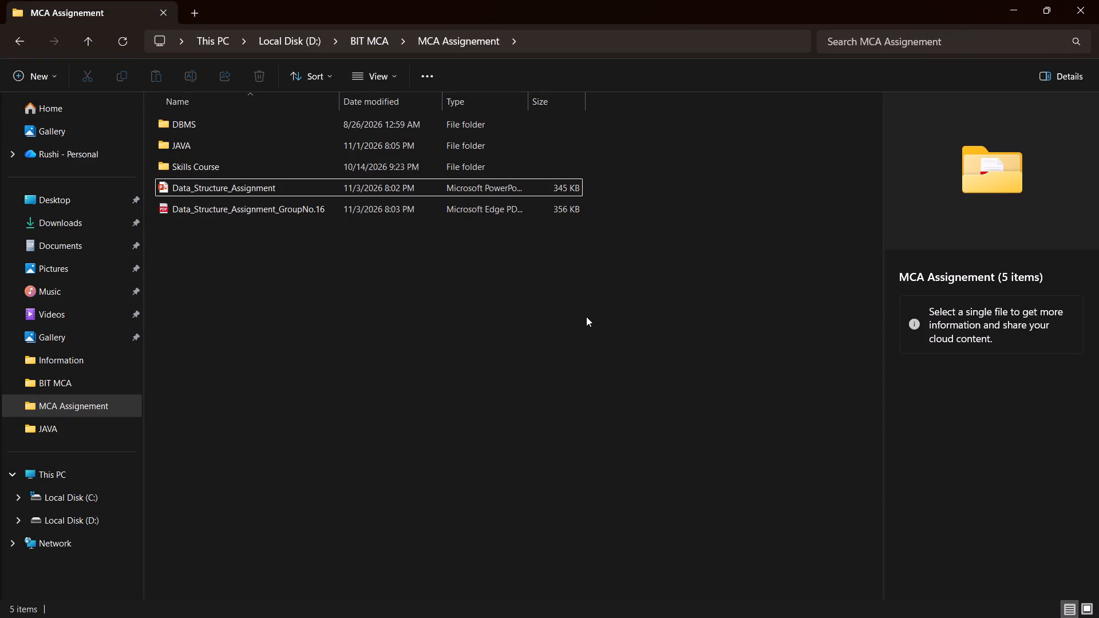
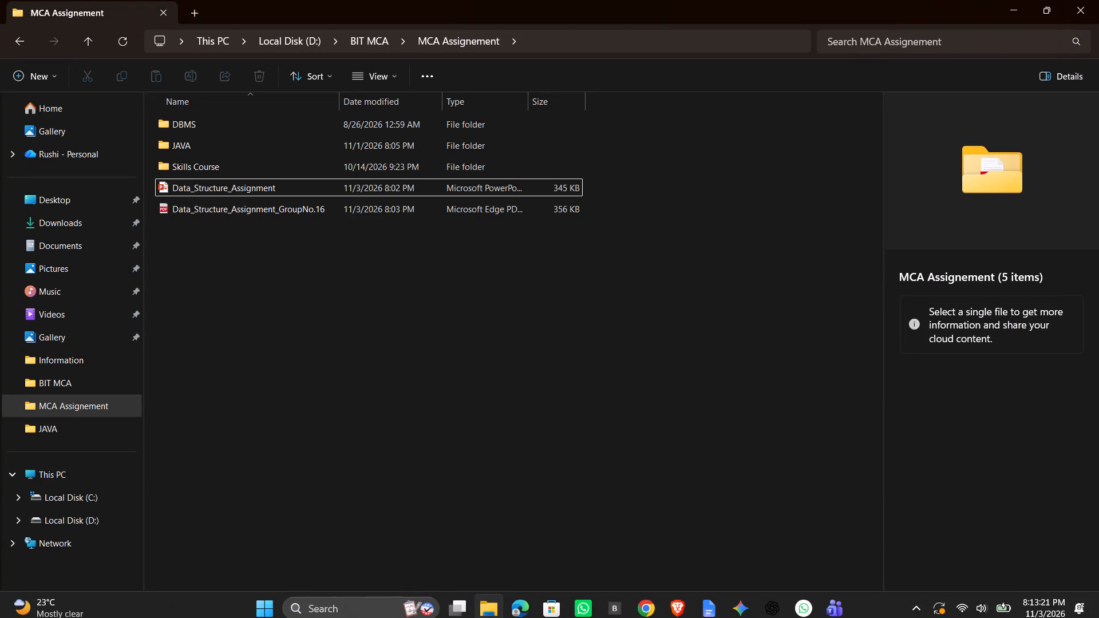
Close the MCA Assignement folder window.
{"action": "left_click", "coordinate": [1098, 0]}
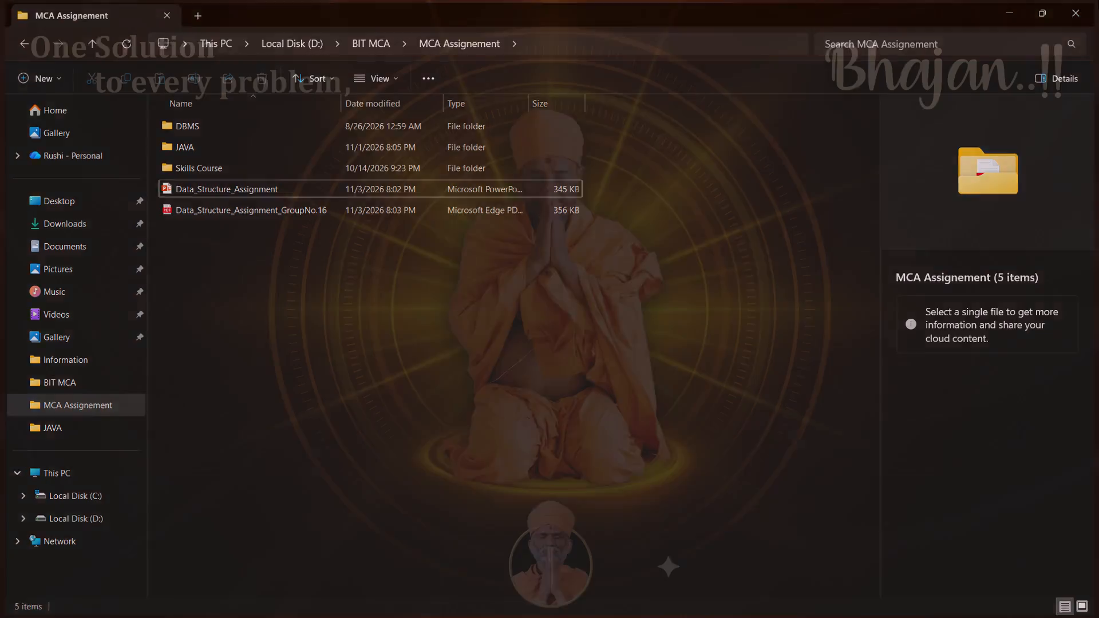
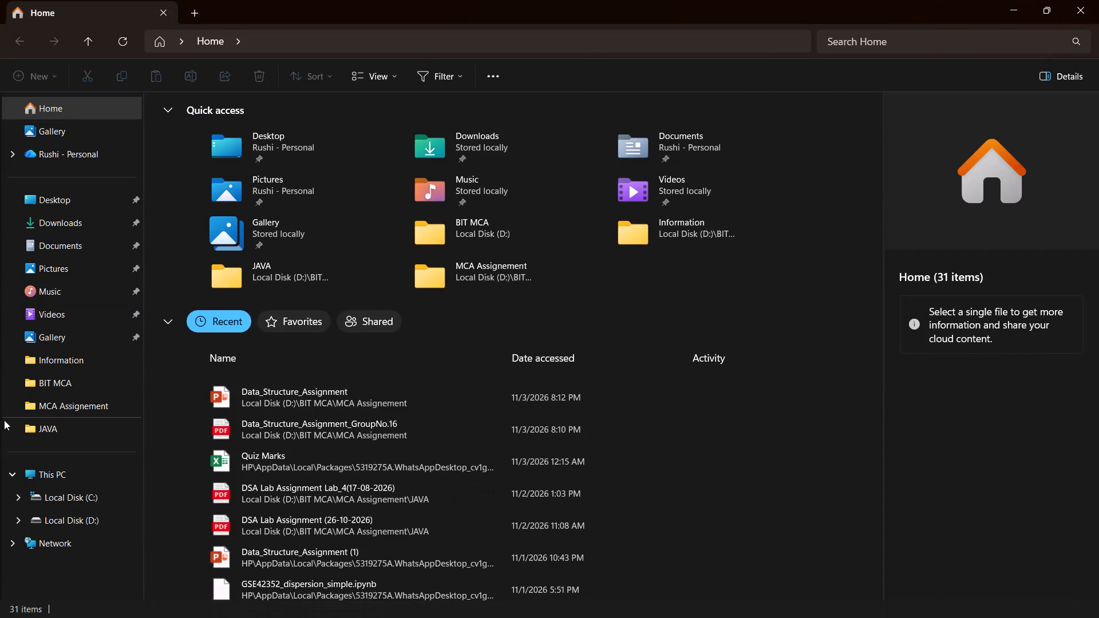
Rename the Data_Structure_Assignment presentation in the MCA Assignement folder as Data_Structure_Assignment_GroupNo.16.
{"action": "left_click", "coordinate": [42, 406]}
{"action": "left_click", "coordinate": [253, 187]}
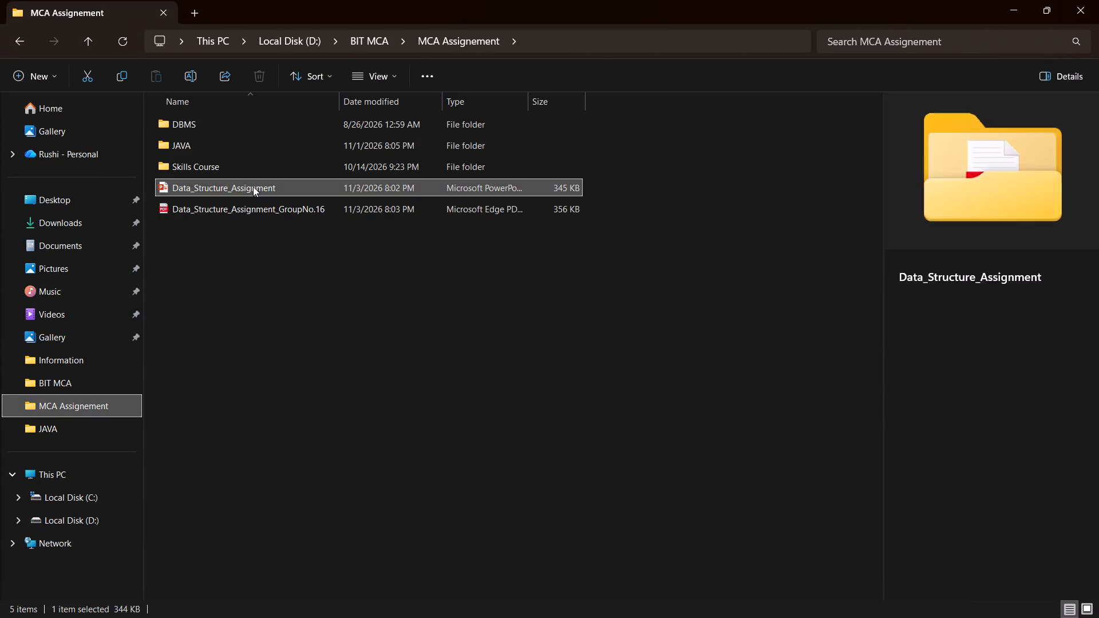
{"action": "right_click", "coordinate": [253, 187]}
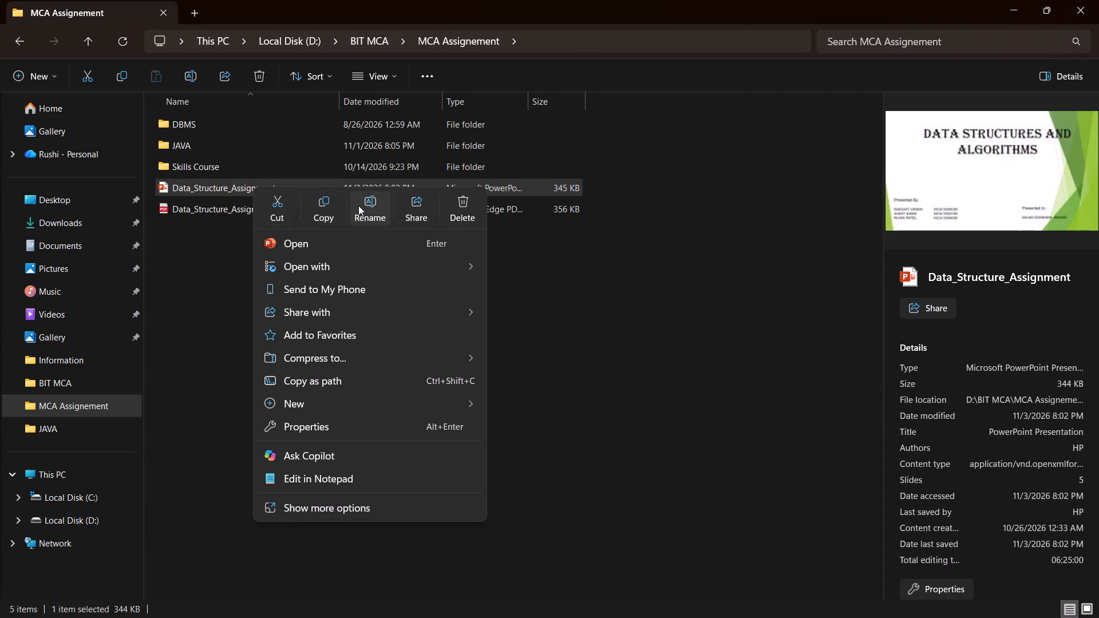
{"action": "left_click", "coordinate": [358, 205]}
{"action": "left_click", "coordinate": [280, 186]}
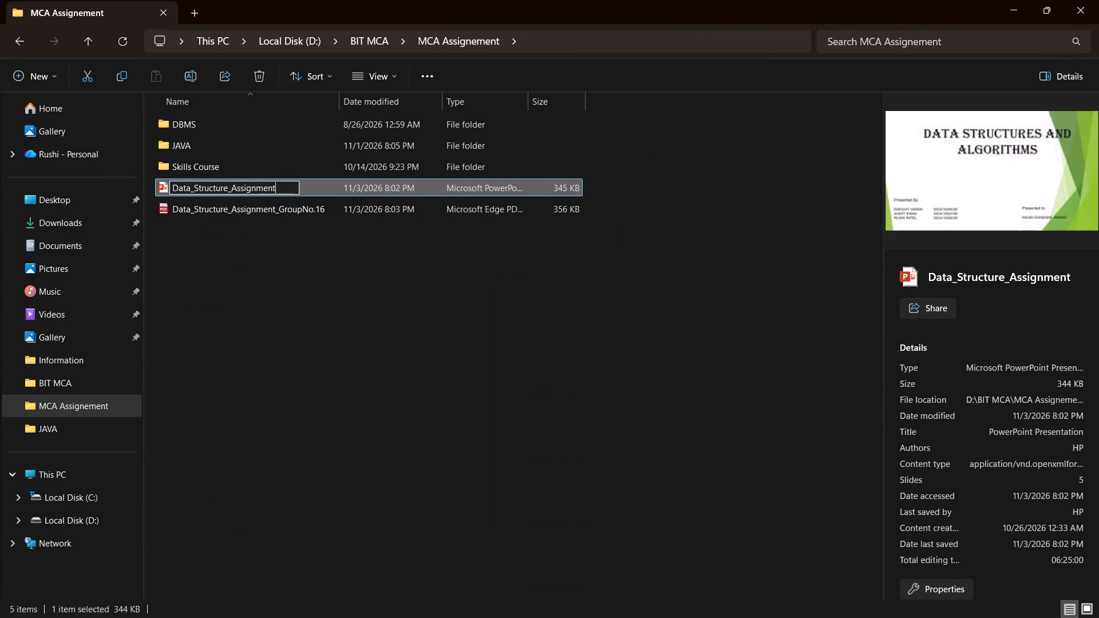
{"action": "key", "text": "shift+underscore"}
{"action": "key", "text": "shift+g"}
{"action": "type", "text": "roup"}
{"action": "type", "text": "No,"}
{"action": "key", "text": "BackSpace"}
{"action": "type", "text": ".16"}
{"action": "key", "text": "Return"}
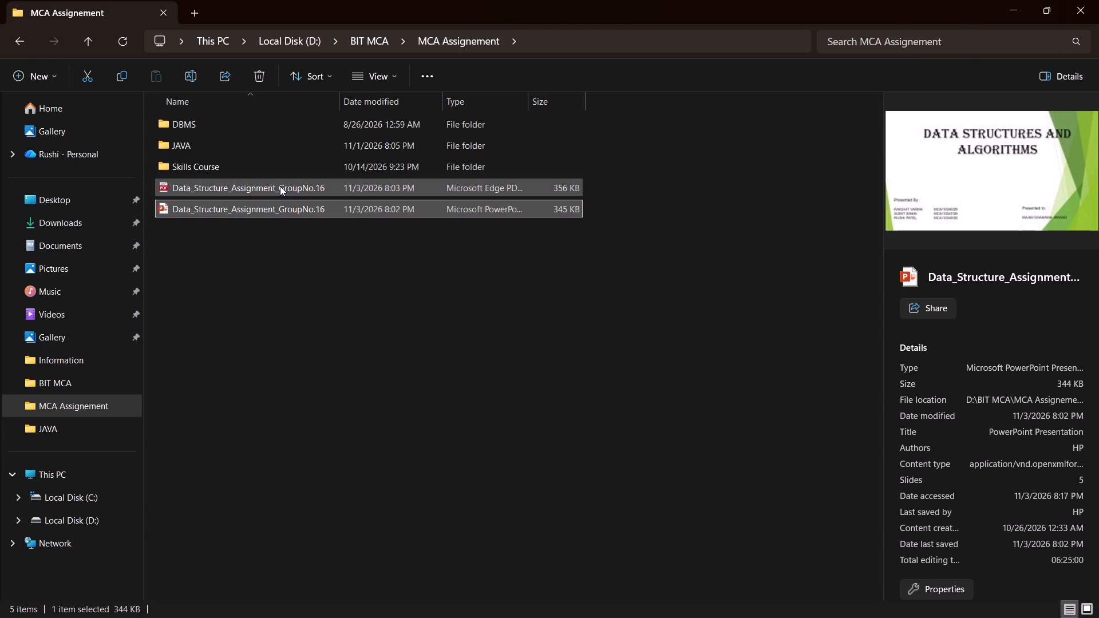
{"action": "left_click", "coordinate": [216, 292]}
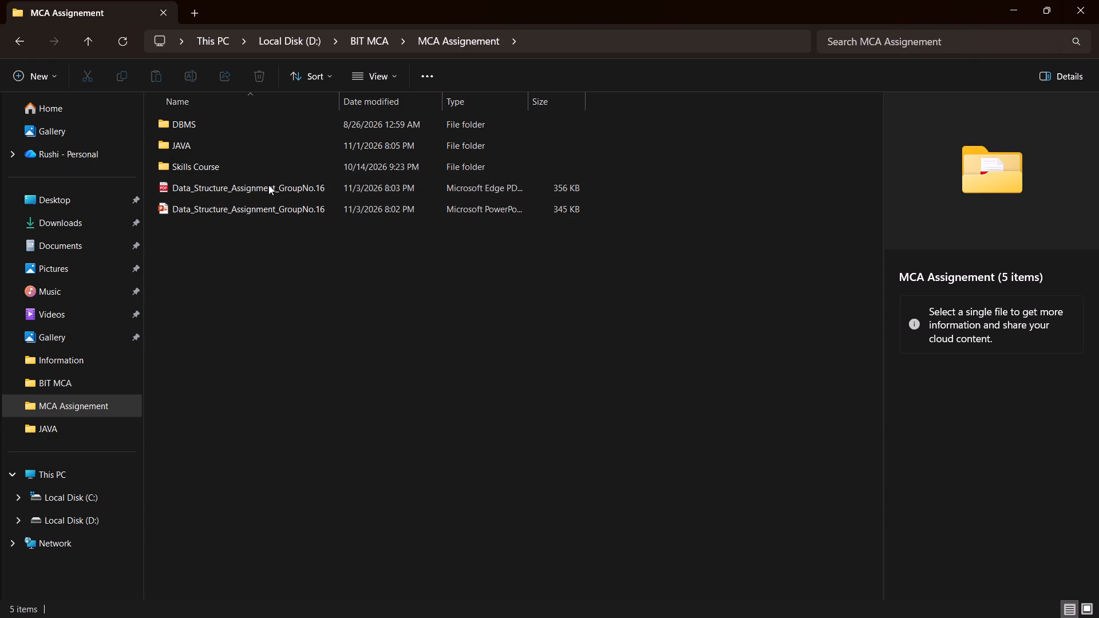
{"action": "left_click", "coordinate": [268, 184]}
{"action": "left_click", "coordinate": [276, 266]}
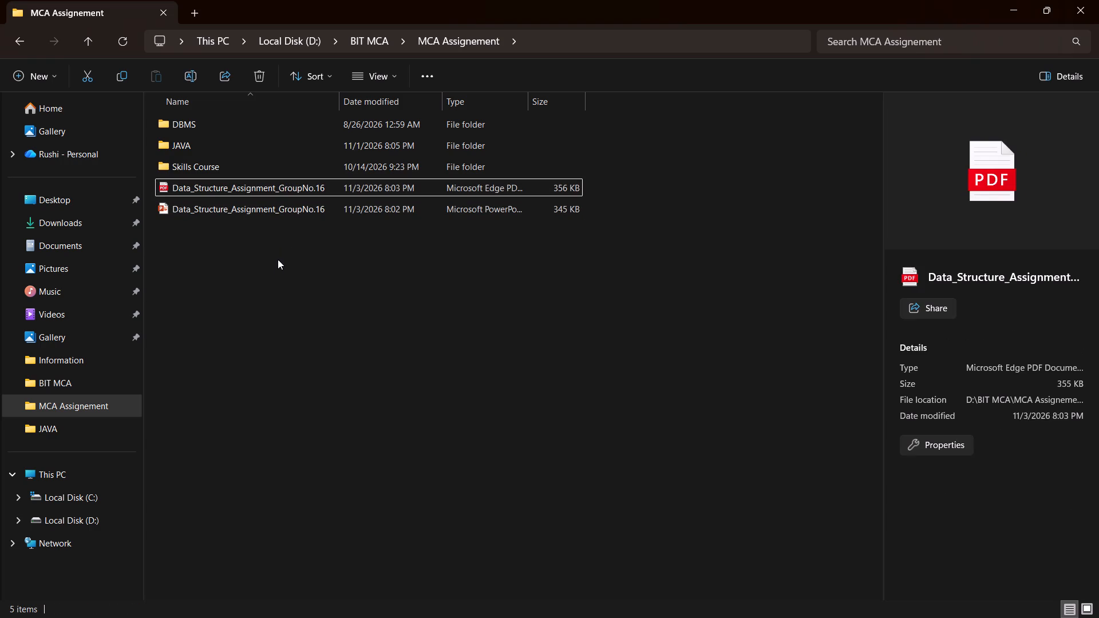
{"action": "left_click", "coordinate": [285, 187]}
{"action": "left_click", "coordinate": [285, 187]}
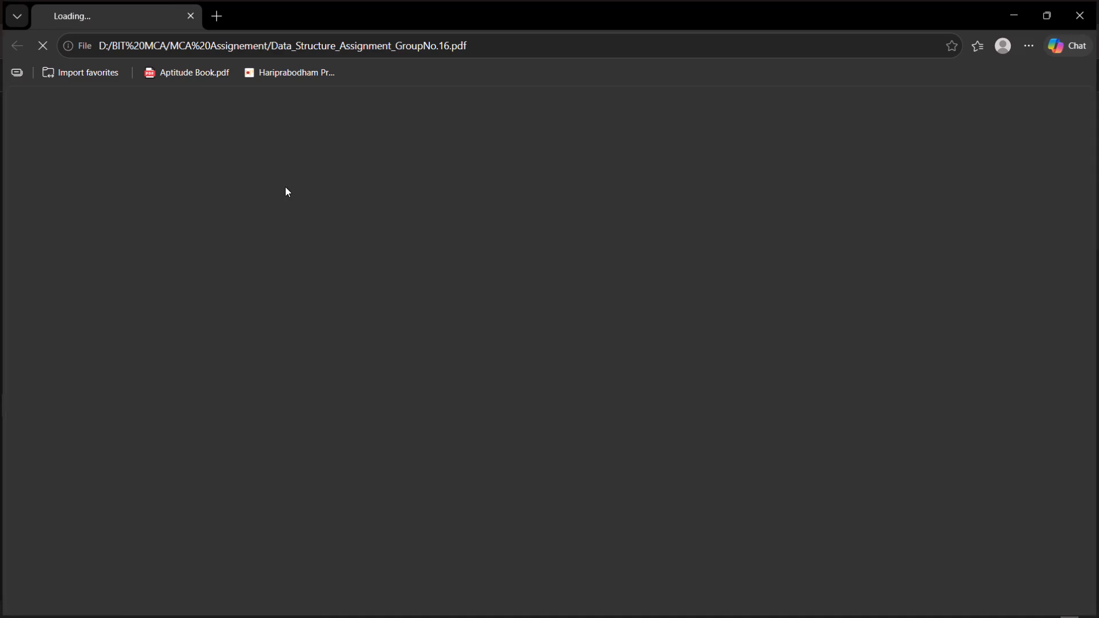
{"action": "scroll", "coordinate": [343, 237], "scroll_direction": "up", "scroll_amount": 13}
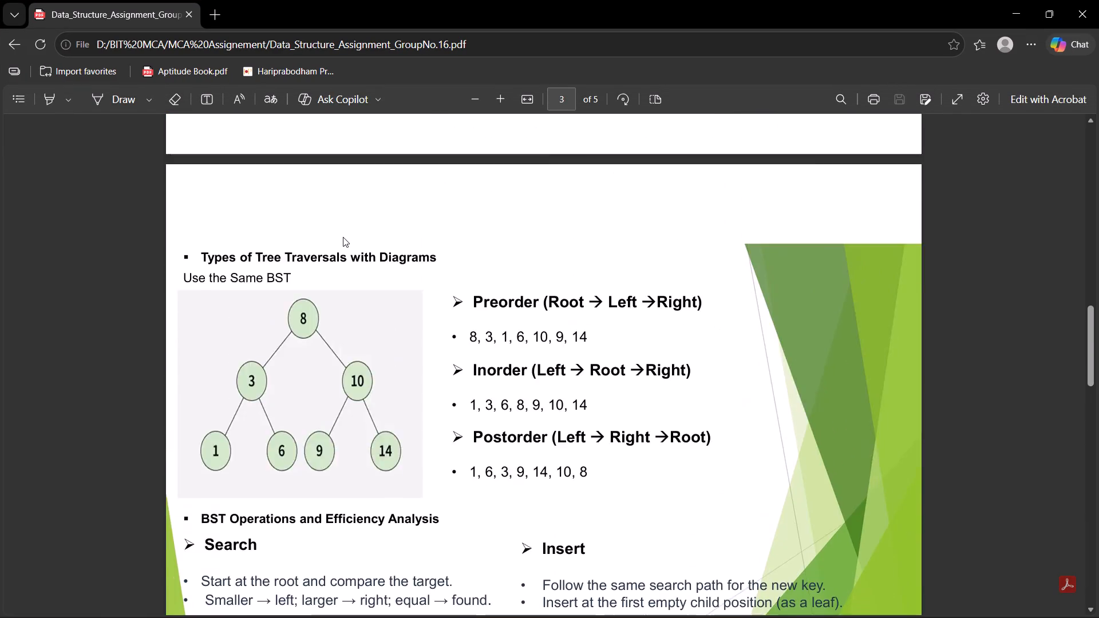
{"action": "scroll", "coordinate": [343, 237], "scroll_direction": "up", "scroll_amount": 15}
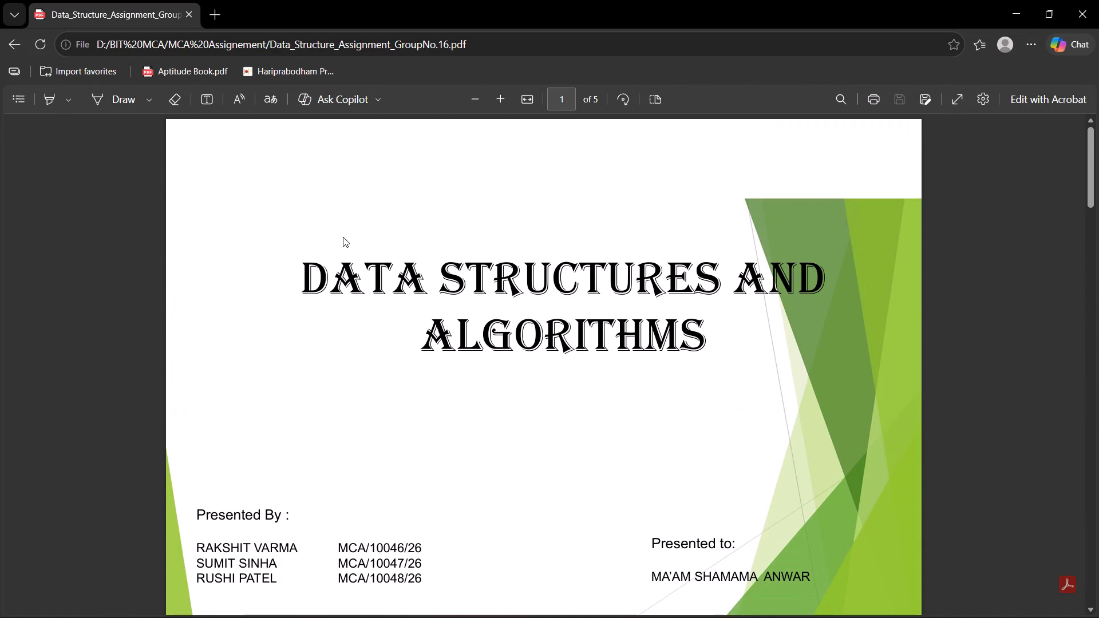
{"action": "scroll", "coordinate": [343, 237], "scroll_direction": "down", "scroll_amount": 6}
{"action": "scroll", "coordinate": [343, 237], "scroll_direction": "up", "scroll_amount": 6}
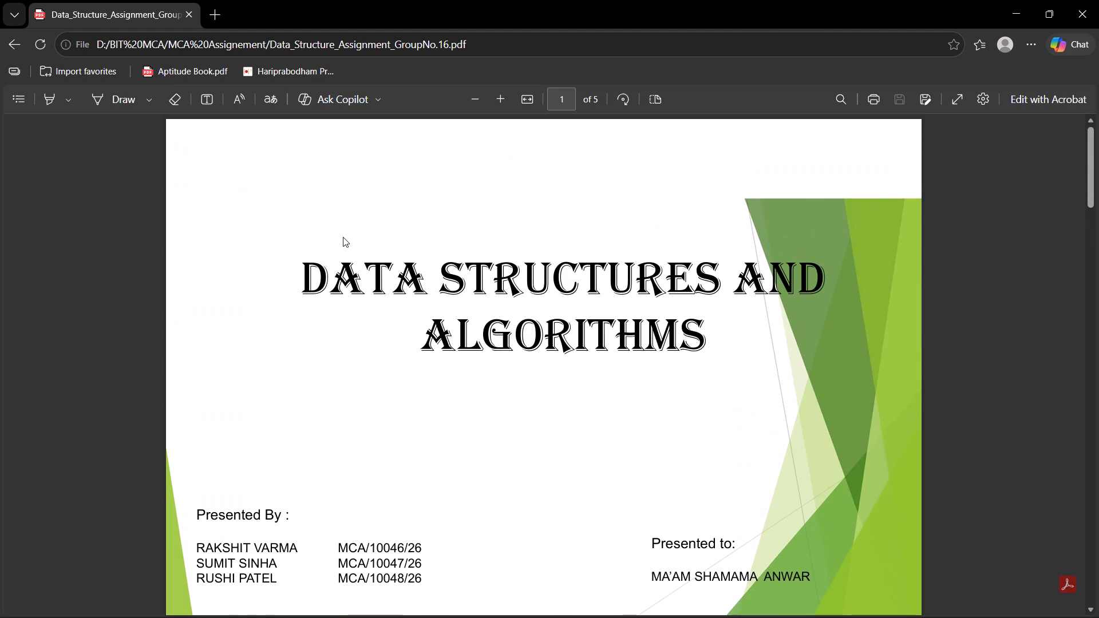
{"action": "scroll", "coordinate": [343, 237], "scroll_direction": "down", "scroll_amount": 4}
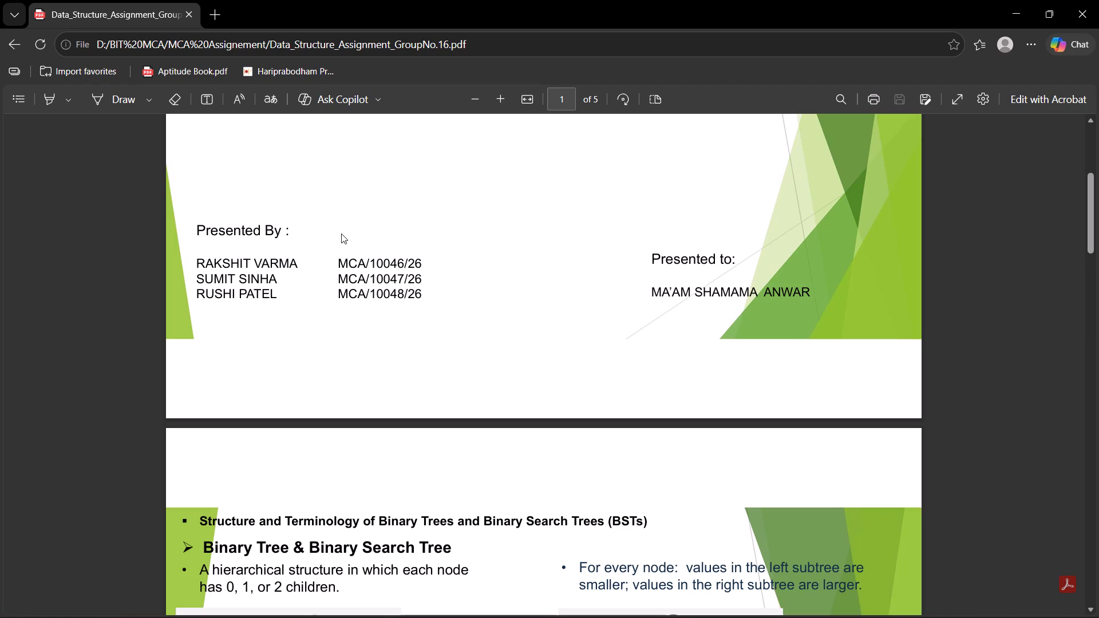
{"action": "scroll", "coordinate": [341, 233], "scroll_direction": "down", "scroll_amount": 7}
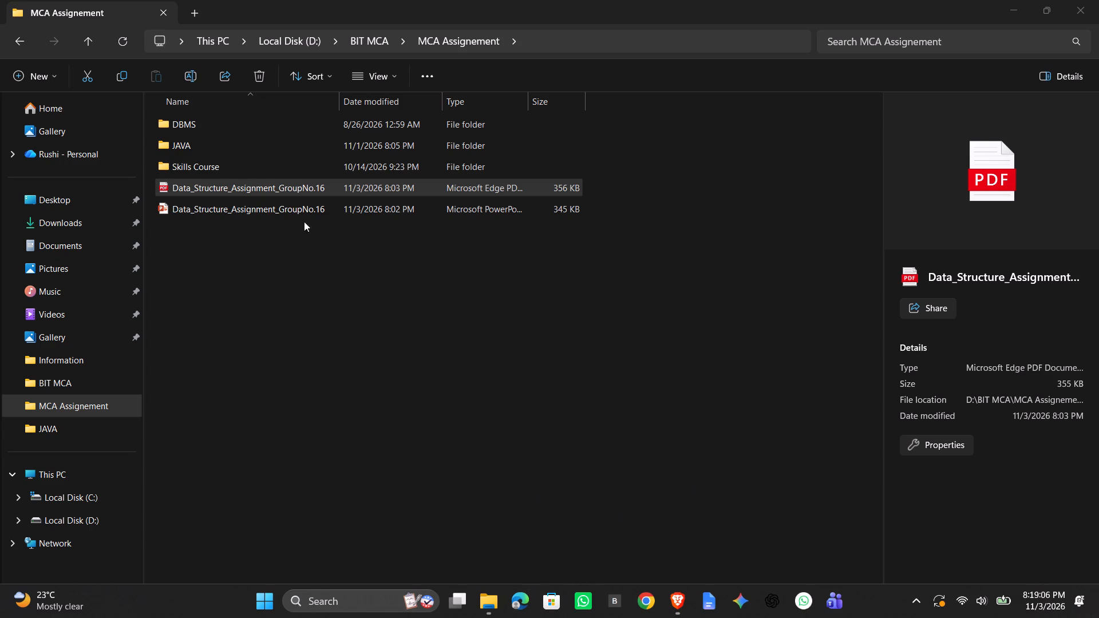
Open the Data_Structure_Assignment_GroupNo.16 presentation in PowerPoint and review the slides through to the Contribution slide.
{"action": "left_click", "coordinate": [297, 191]}
{"action": "double_click", "coordinate": [295, 205]}
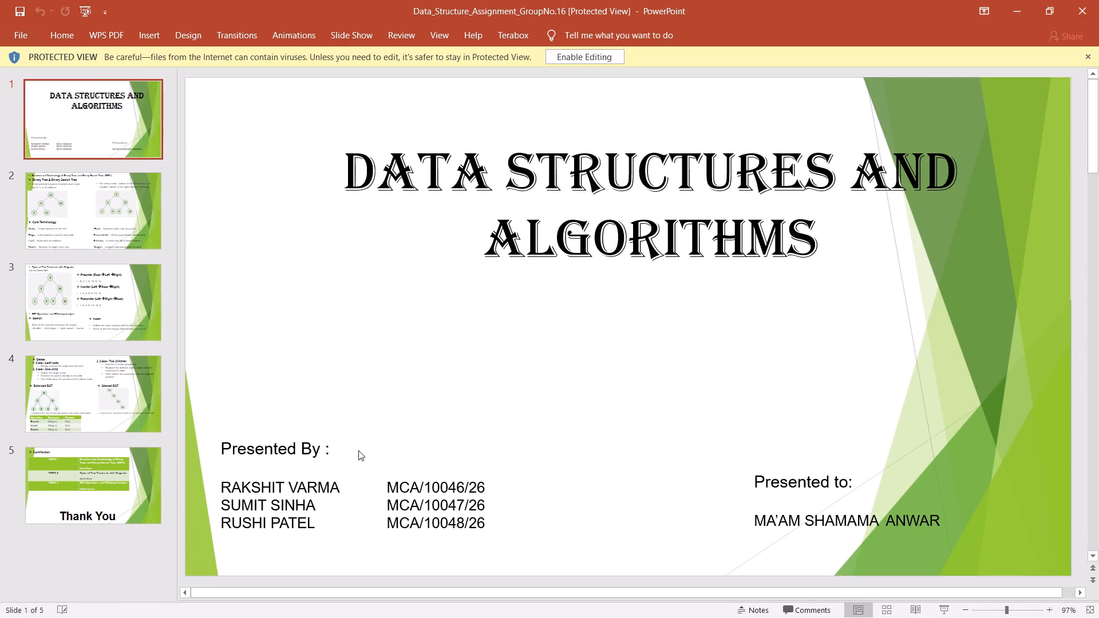
{"action": "key", "text": "Right"}
{"action": "key", "text": "Right"}
{"action": "key", "text": "Right"}
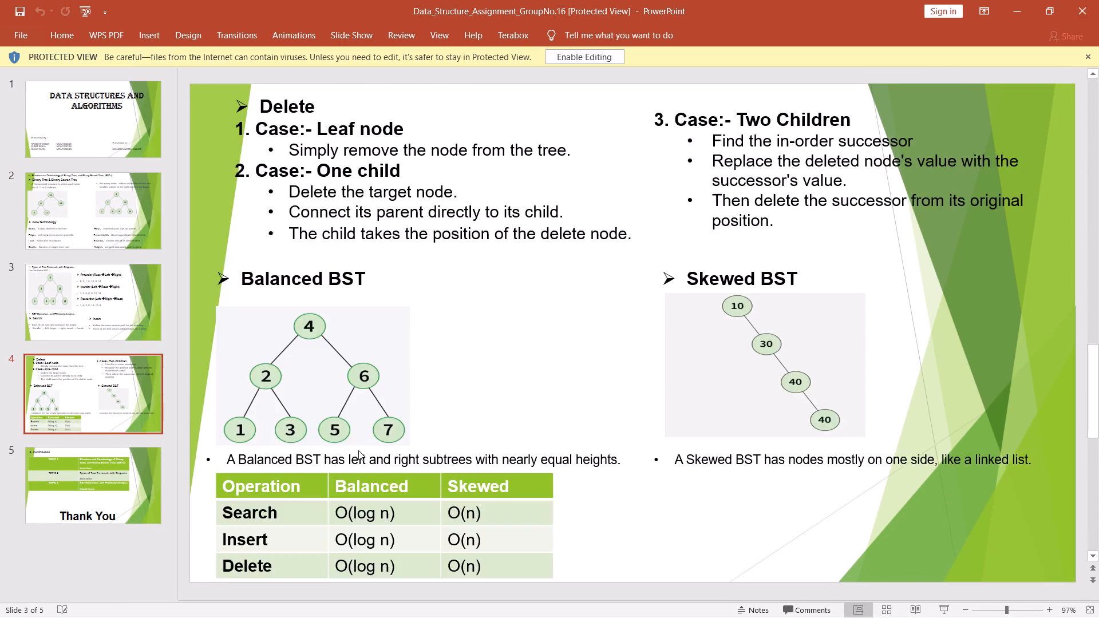
{"action": "key", "text": "Right"}
{"action": "key", "text": "Right"}
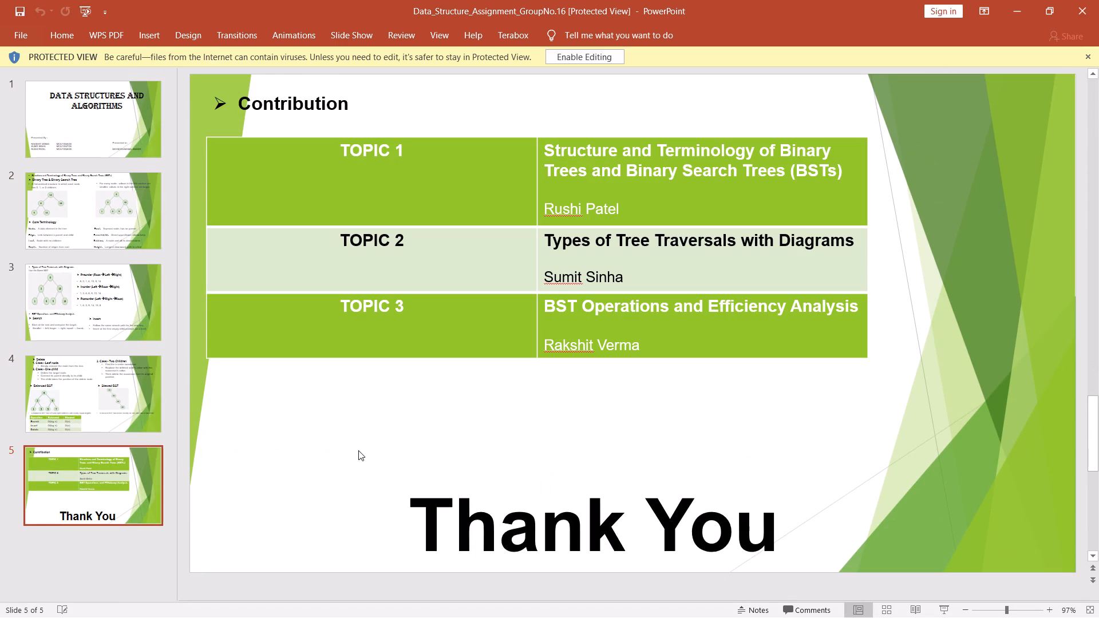
Take the presentation out of Protected View by enabling editing.
{"action": "right_click", "coordinate": [358, 450]}
{"action": "left_click", "coordinate": [559, 209]}
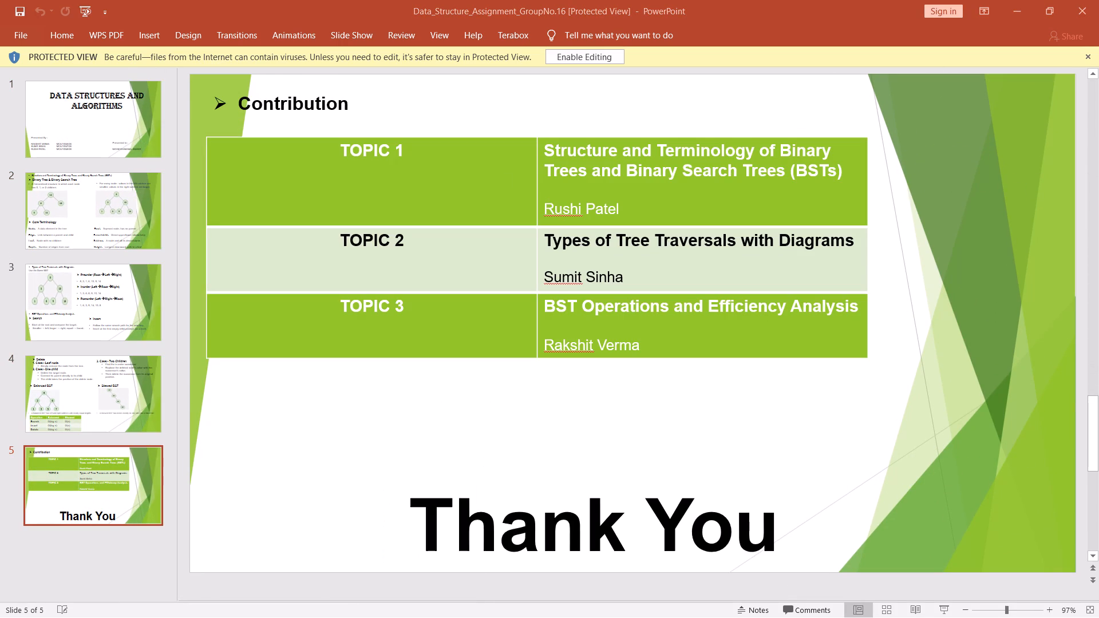
{"action": "left_click", "coordinate": [559, 209]}
{"action": "left_click", "coordinate": [555, 57]}
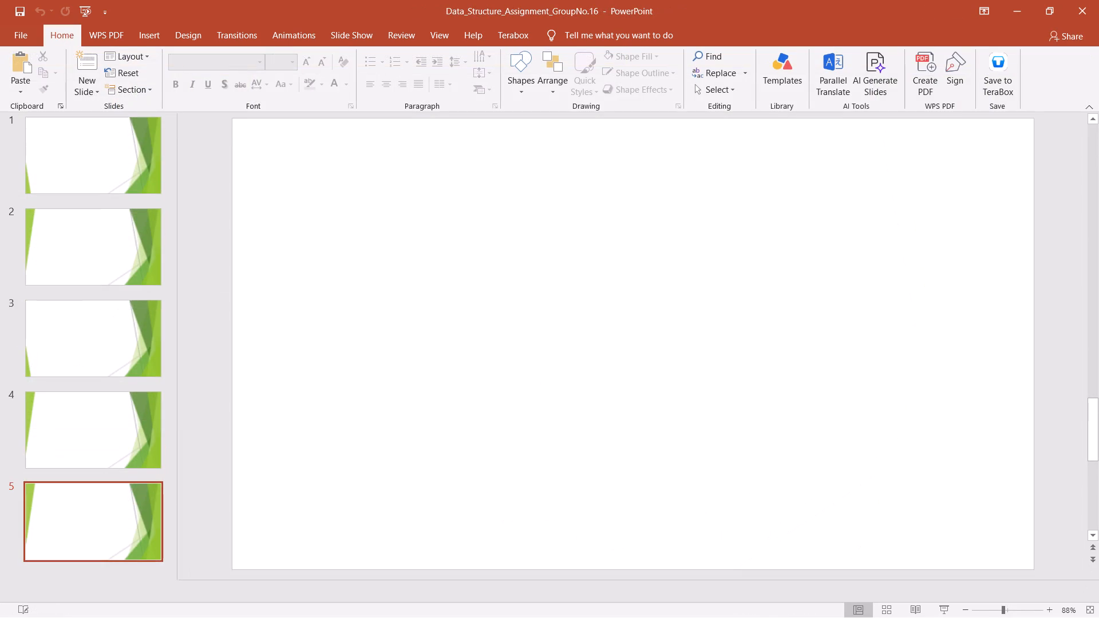
Ignore all spelling flags for the contributor's first name in the Topic 2 row of the Contribution table.
{"action": "left_click", "coordinate": [563, 313]}
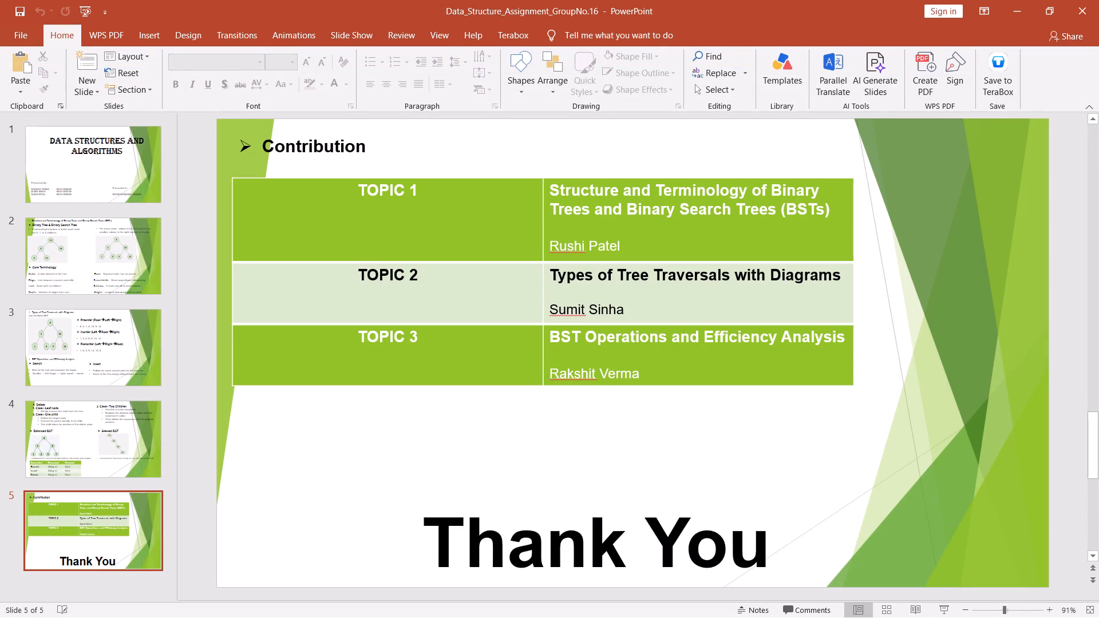
{"action": "left_click_drag", "start_coordinate": [551, 310], "coordinate": [583, 309]}
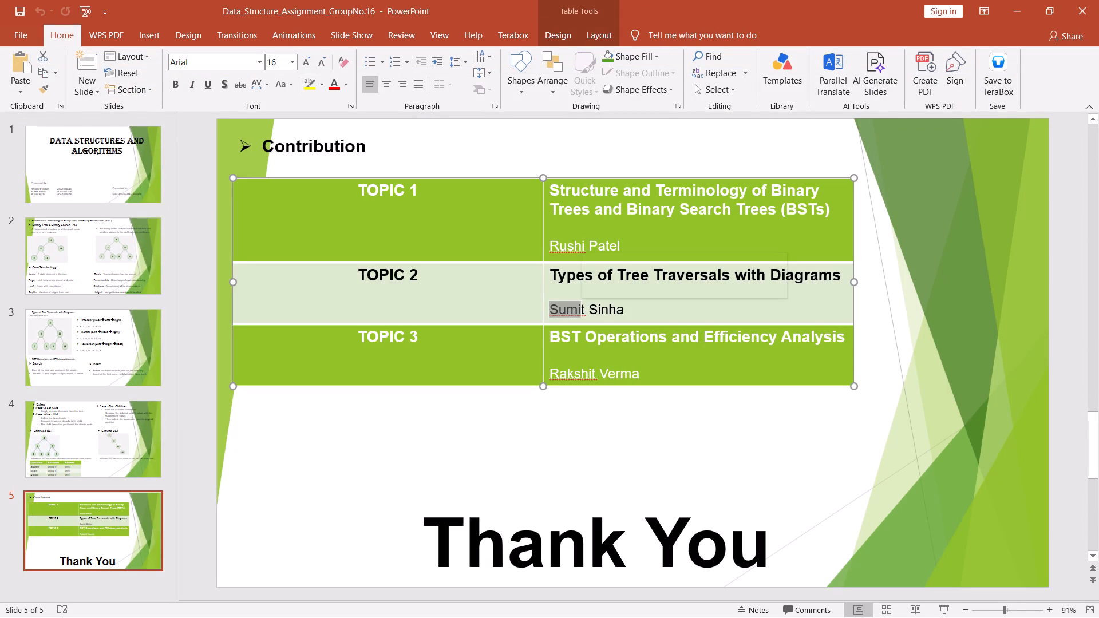
{"action": "left_click", "coordinate": [583, 309]}
{"action": "left_click_drag", "start_coordinate": [586, 308], "coordinate": [586, 307]}
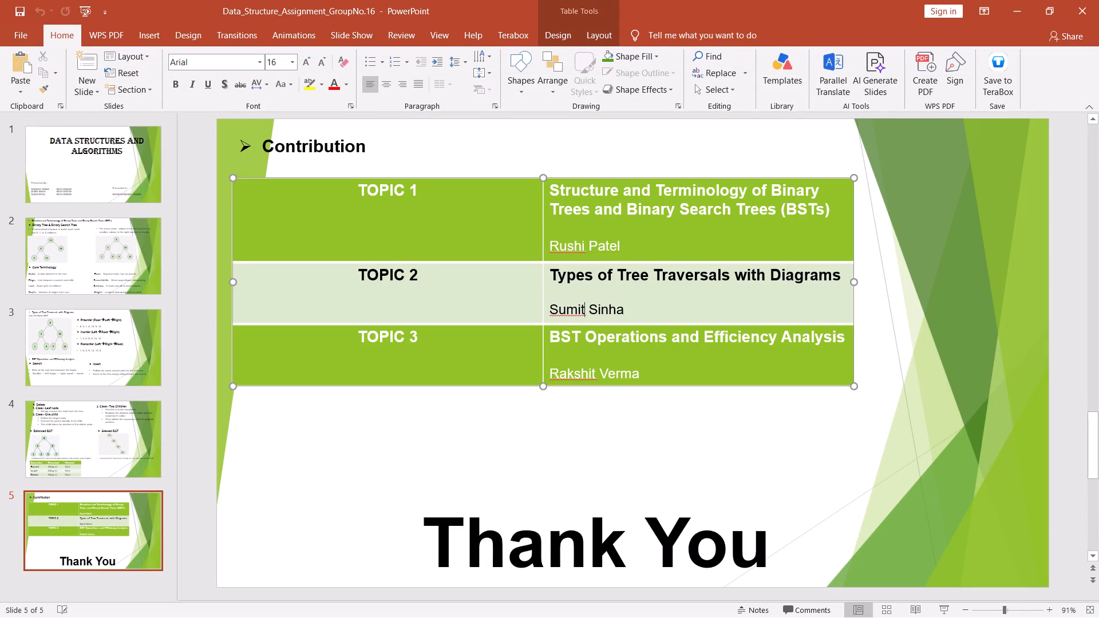
{"action": "left_click_drag", "start_coordinate": [586, 307], "coordinate": [544, 305]}
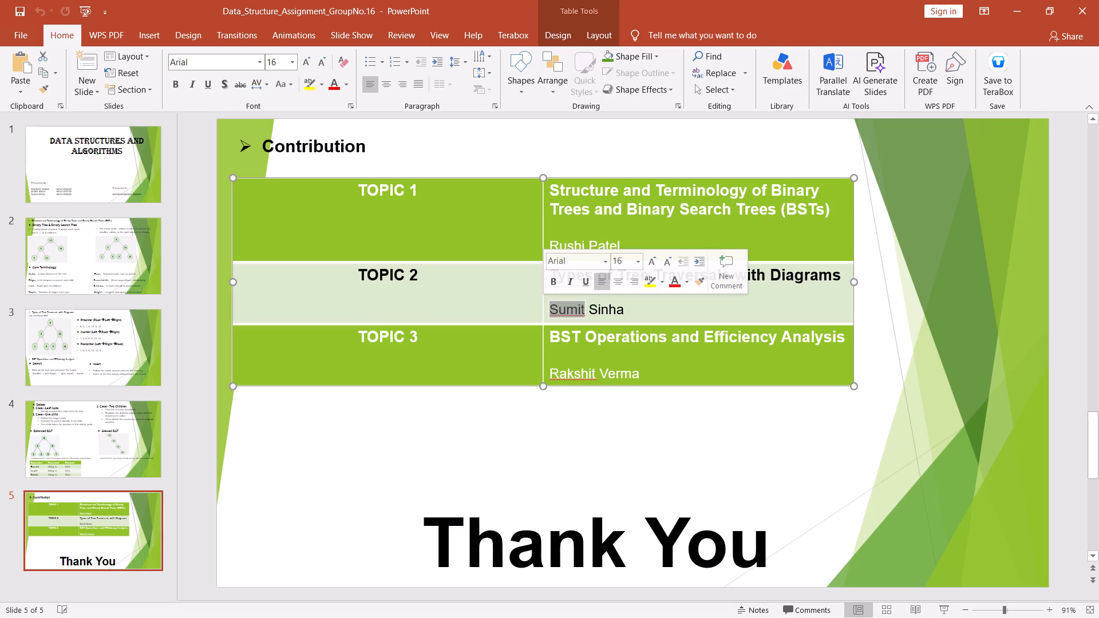
{"action": "right_click", "coordinate": [568, 311]}
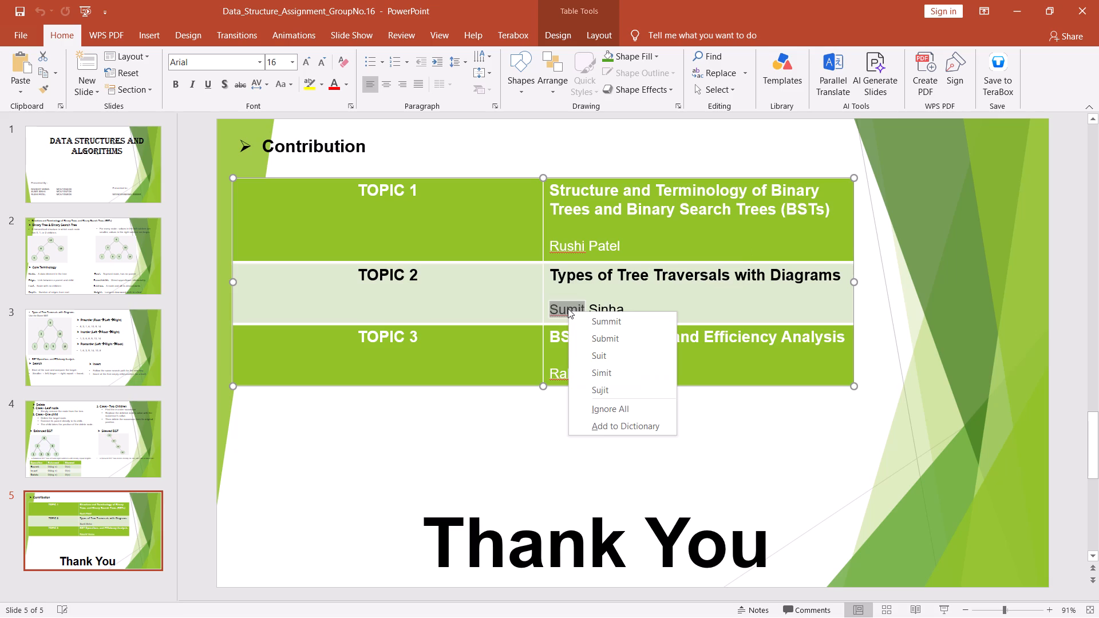
{"action": "left_click", "coordinate": [600, 409]}
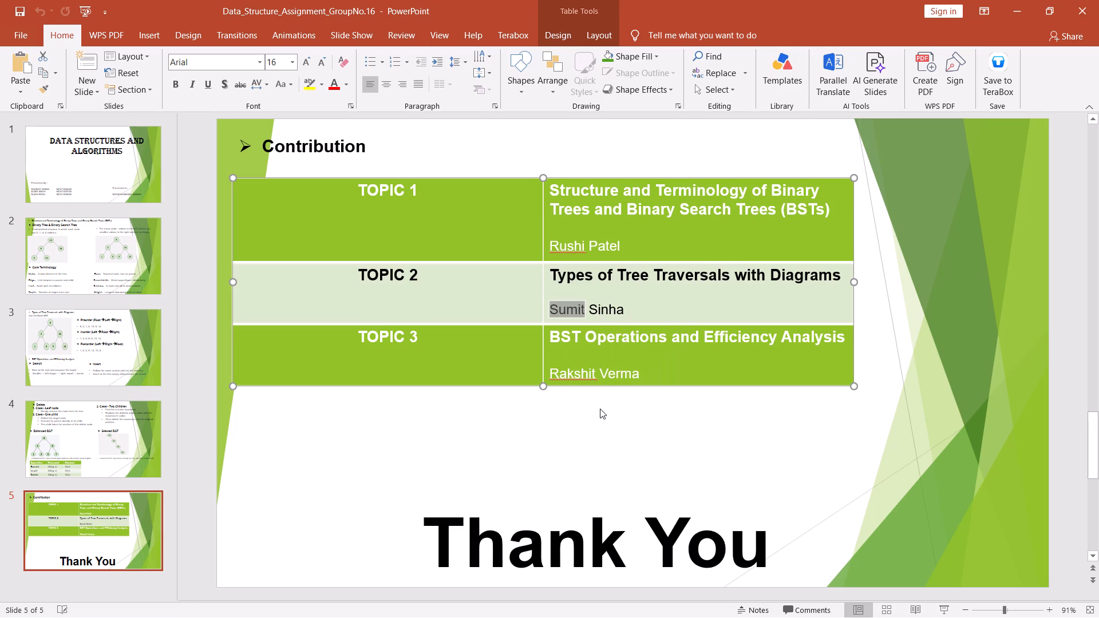
Ignore all spelling flags for the contributor's first name in the Topic 1 row of the Contribution table.
{"action": "left_click", "coordinate": [567, 251]}
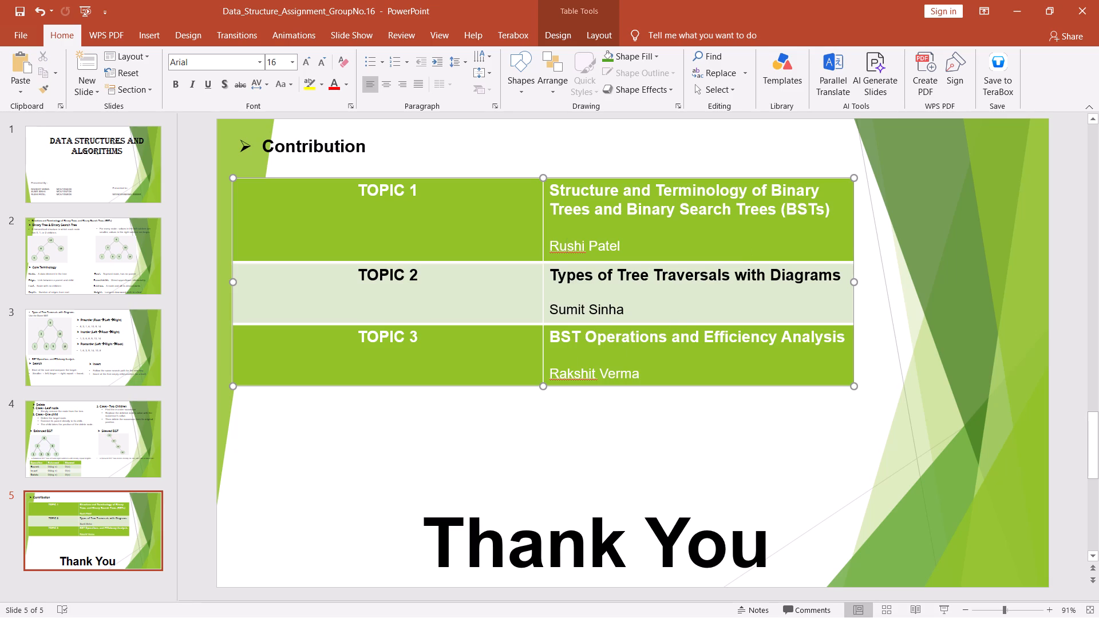
{"action": "left_click_drag", "start_coordinate": [551, 245], "coordinate": [581, 242]}
{"action": "left_click", "coordinate": [573, 246]}
{"action": "left_click_drag", "start_coordinate": [584, 244], "coordinate": [552, 245]}
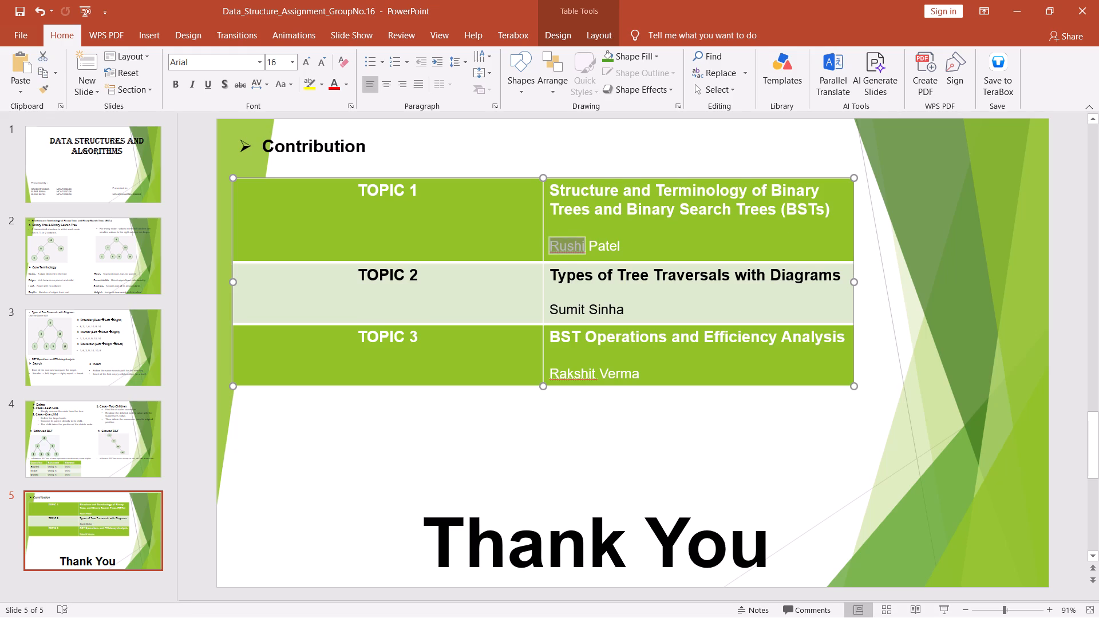
{"action": "right_click", "coordinate": [566, 243]}
{"action": "left_click", "coordinate": [583, 329]}
Ignore all spelling flags for the contributor's first name in the Topic 3 row and deselect the table.
{"action": "left_click_drag", "start_coordinate": [552, 373], "coordinate": [595, 368]}
{"action": "right_click", "coordinate": [574, 371]}
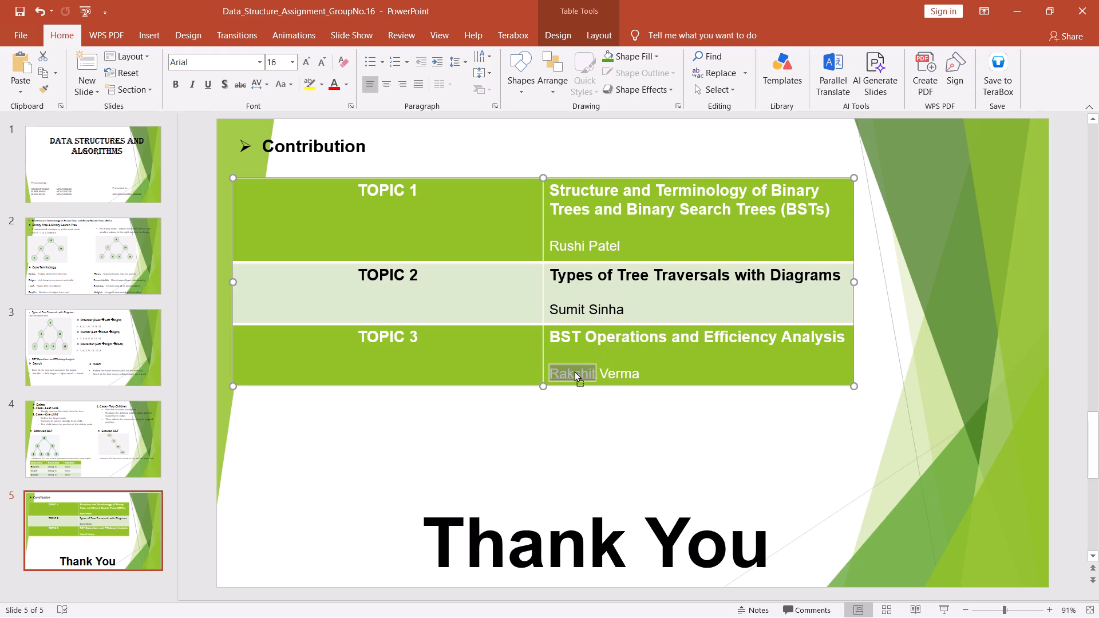
{"action": "left_click", "coordinate": [601, 466]}
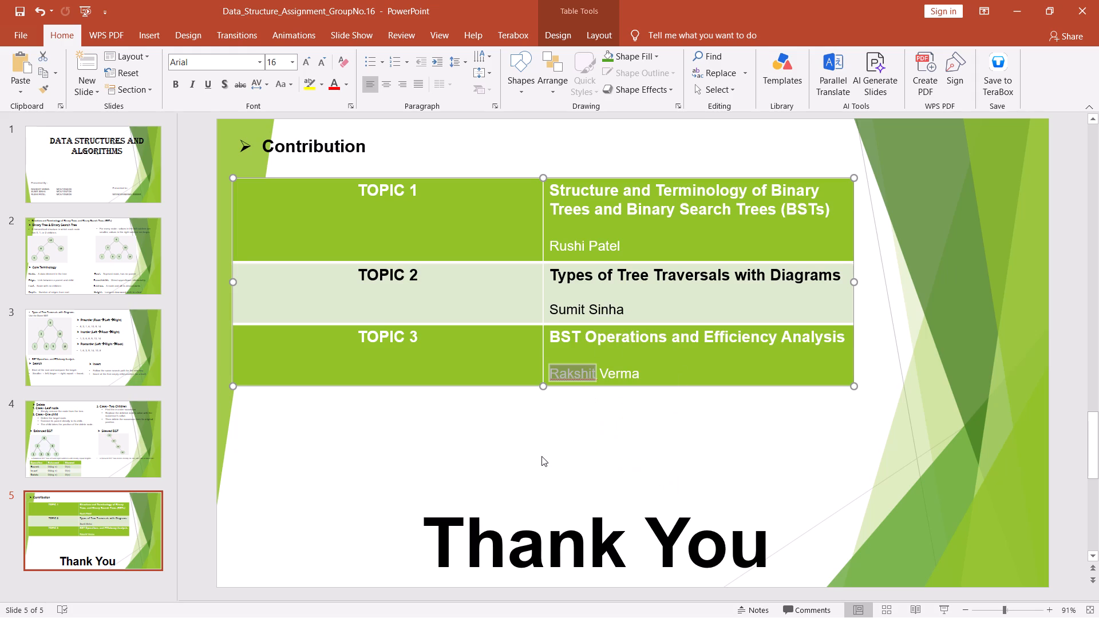
{"action": "left_click", "coordinate": [541, 456]}
Save the Data_Structure_Assignment_GroupNo.16 presentation and close it.
{"action": "key", "text": "ctrl+s"}
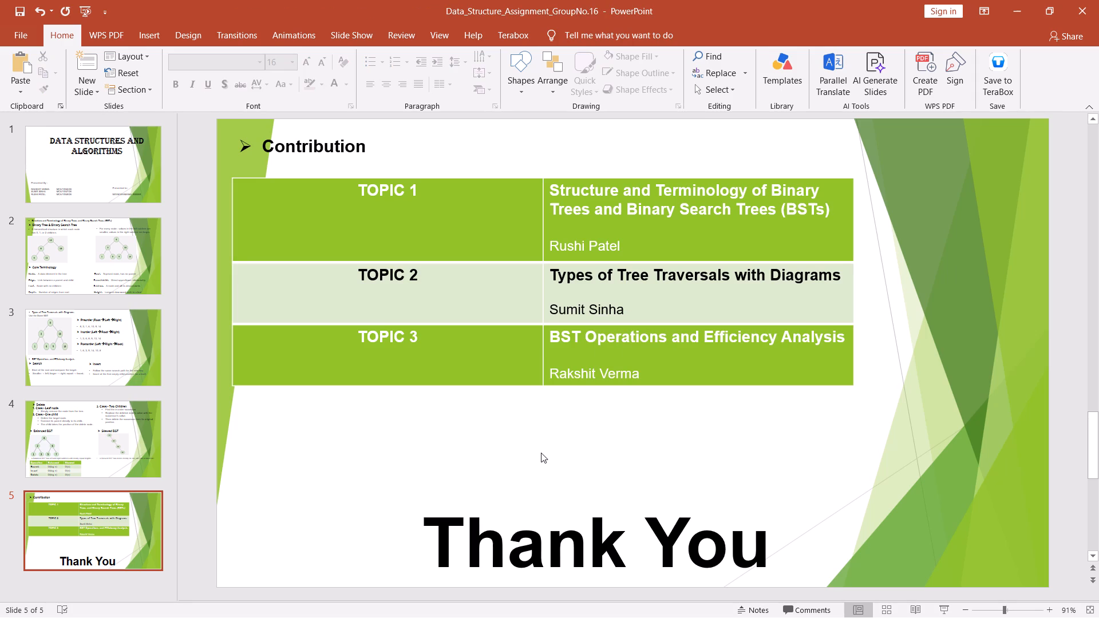
{"action": "left_click", "coordinate": [1098, 0]}
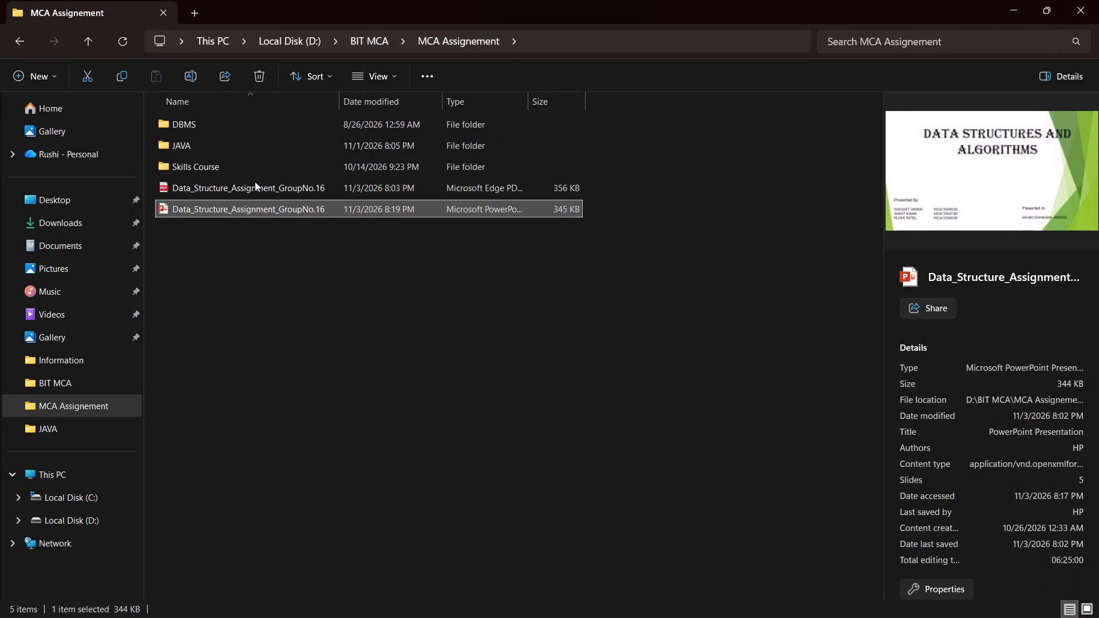
Reopen the Data_Structure_Assignment_GroupNo.16 presentation from the MCA Assignement folder, review all slides from title to Contribution, and close it.
{"action": "double_click", "coordinate": [258, 210]}
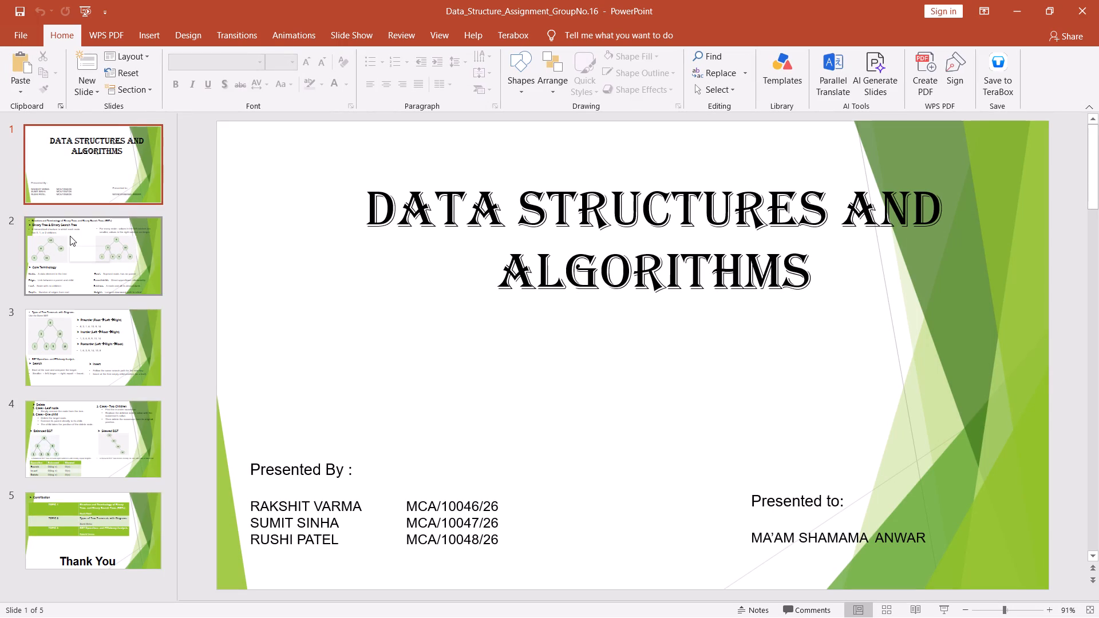
{"action": "key", "text": "Right"}
{"action": "key", "text": "Right"}
{"action": "key", "text": "Right"}
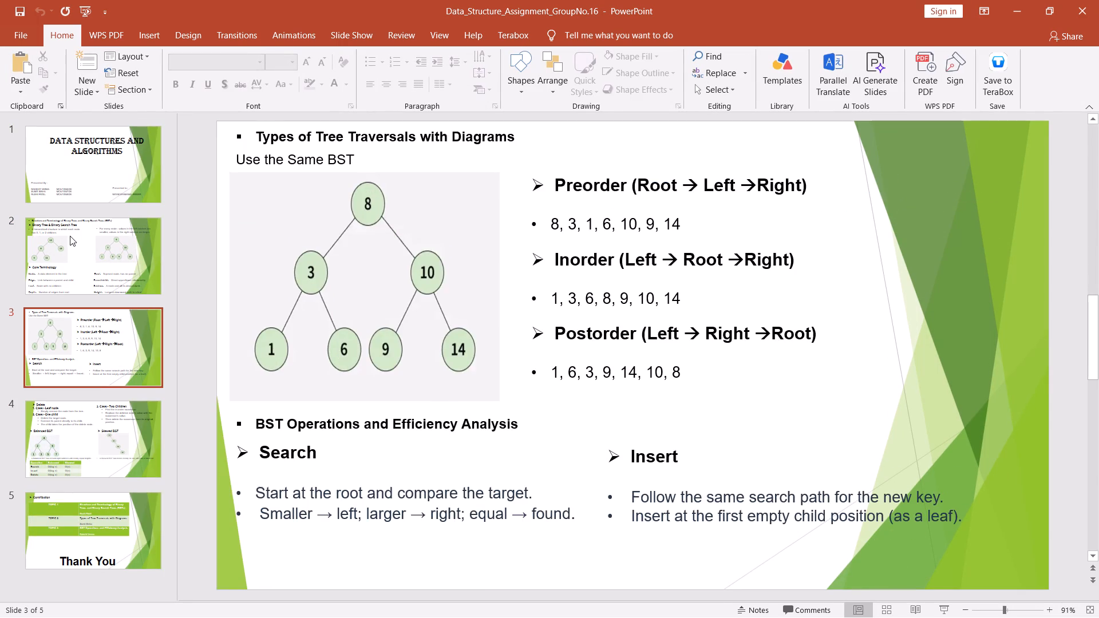
{"action": "key", "text": "Right"}
{"action": "key", "text": "Right"}
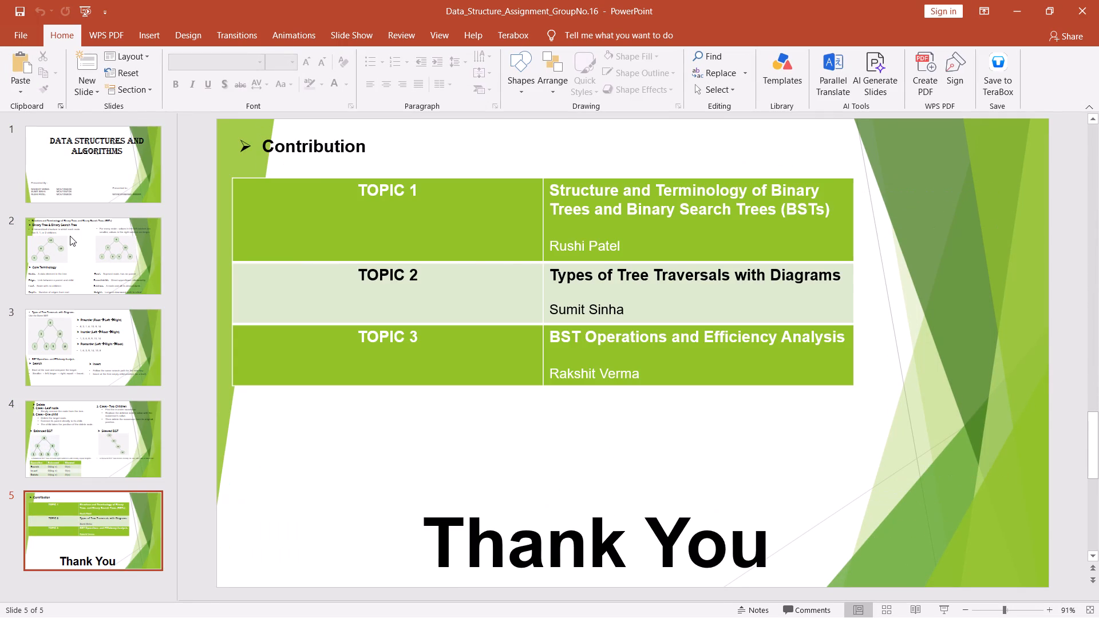
{"action": "key", "text": "Left"}
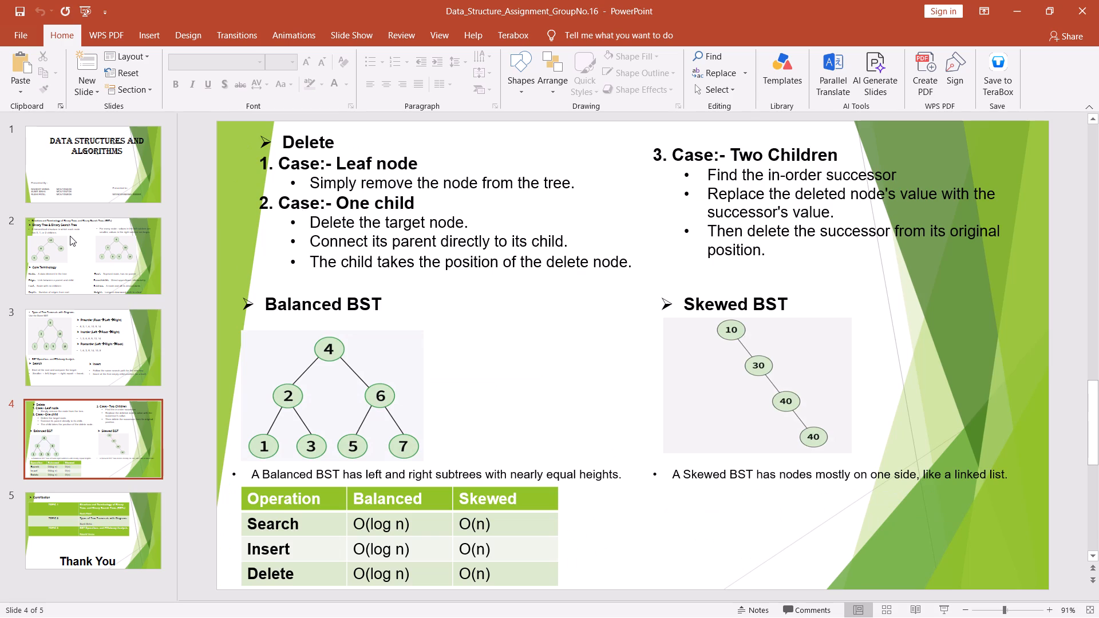
{"action": "key", "text": "Left"}
{"action": "key", "text": "Left"}
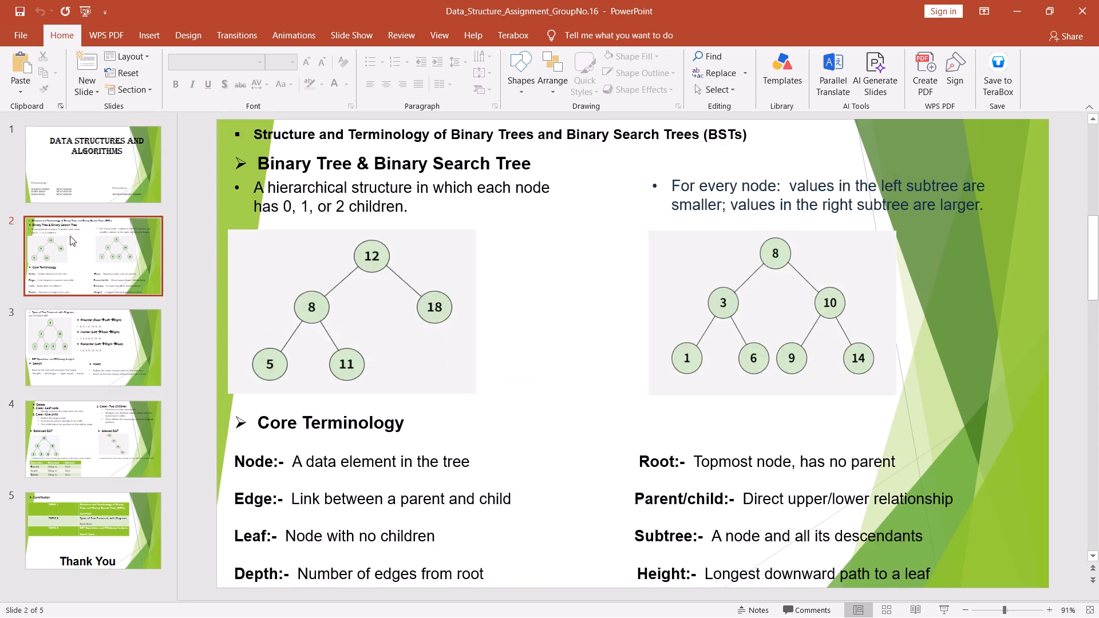
{"action": "key", "text": "Left"}
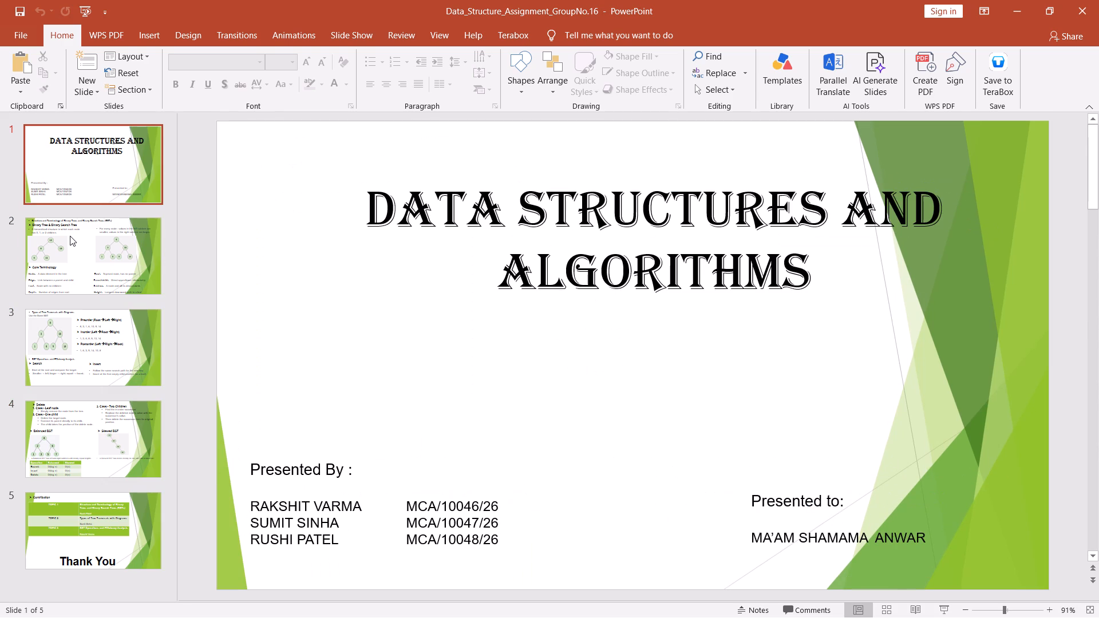
{"action": "key", "text": "Right"}
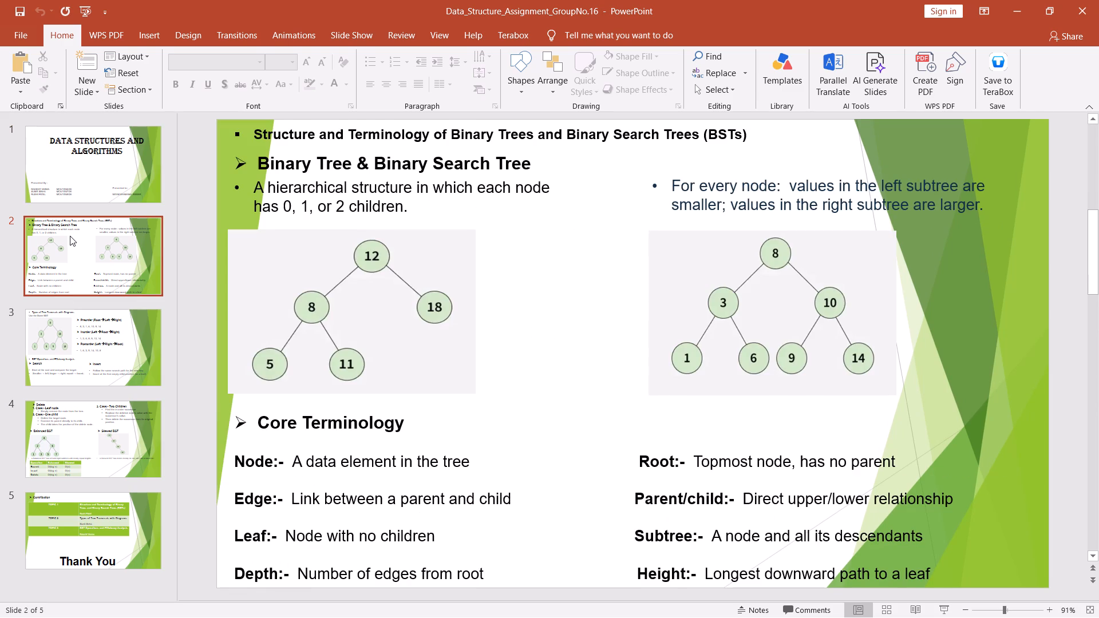
{"action": "key", "text": "Right"}
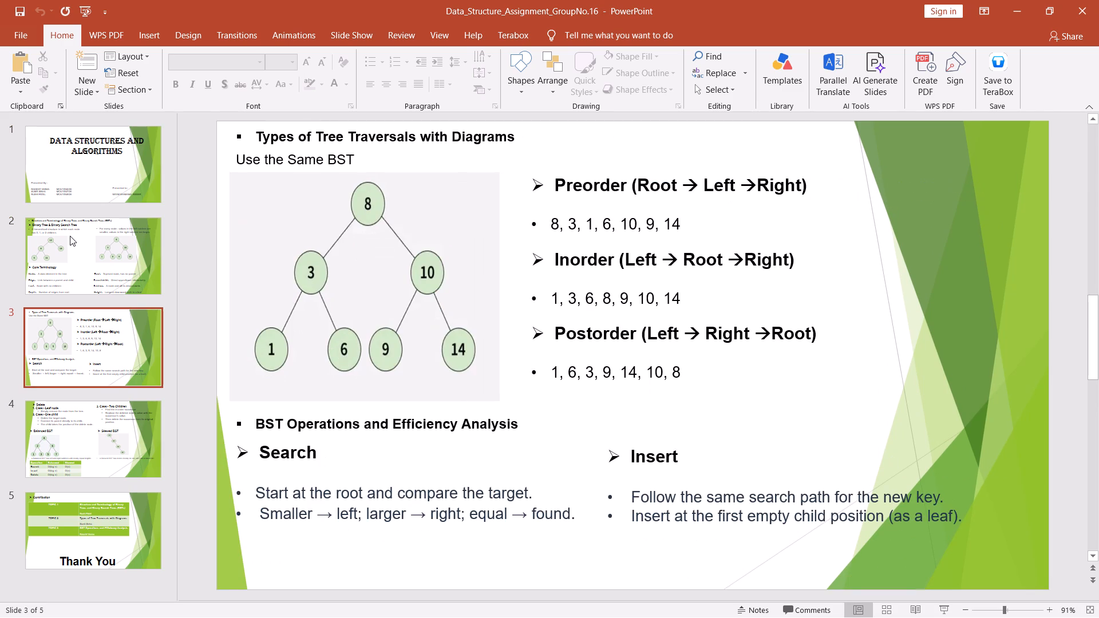
{"action": "key", "text": "Right"}
{"action": "key", "text": "Right"}
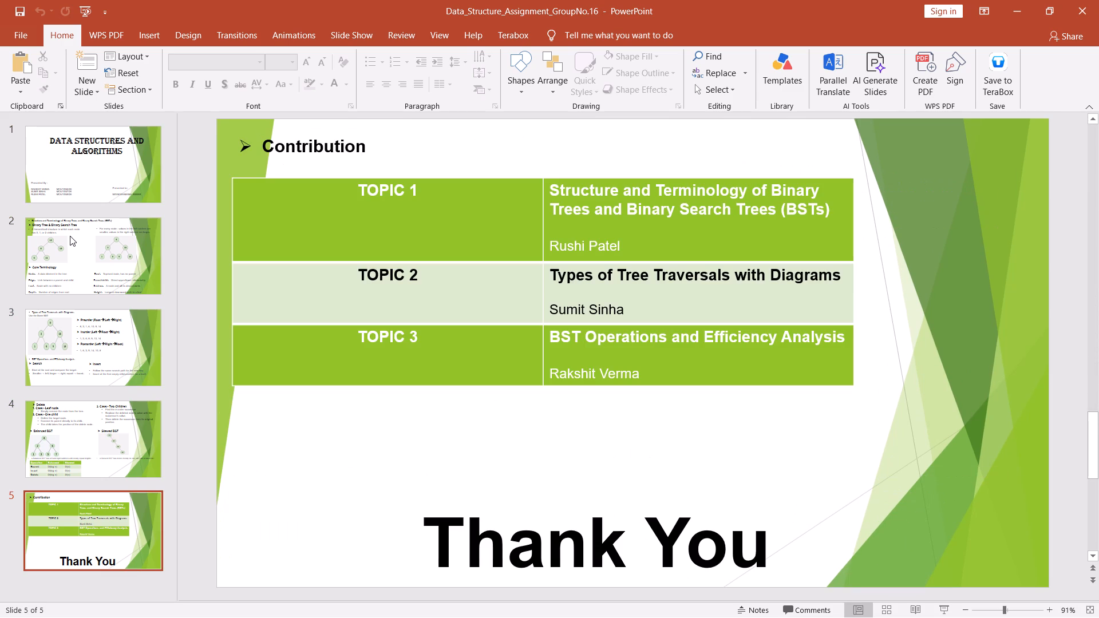
{"action": "key", "text": "Left"}
{"action": "key", "text": "Left"}
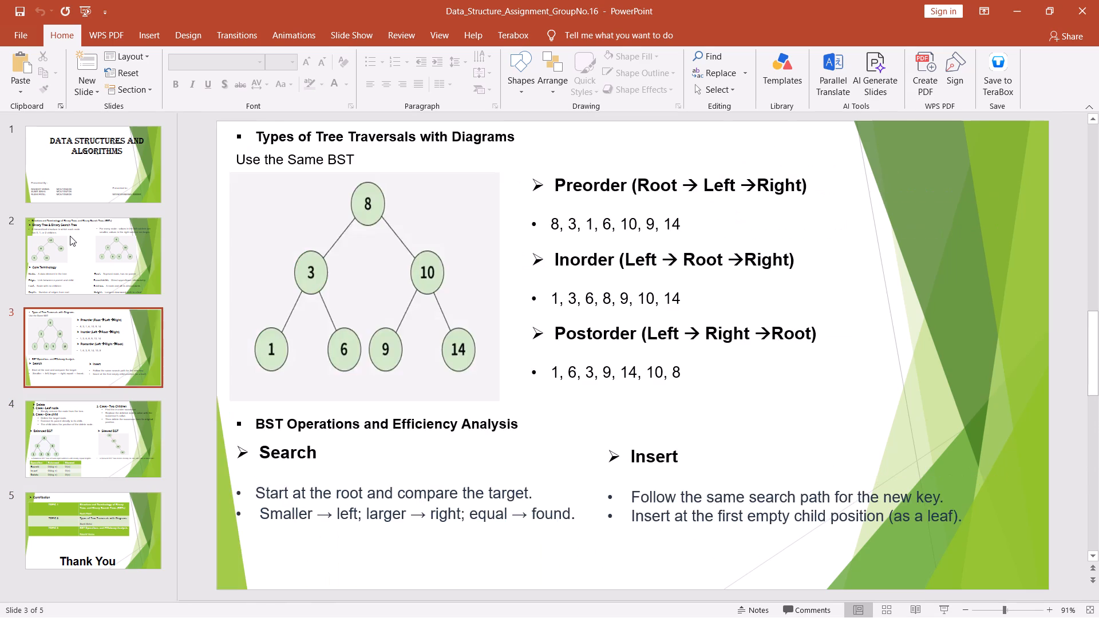
{"action": "key", "text": "Left"}
{"action": "key", "text": "Right"}
{"action": "key", "text": "Right"}
{"action": "key", "text": "Right"}
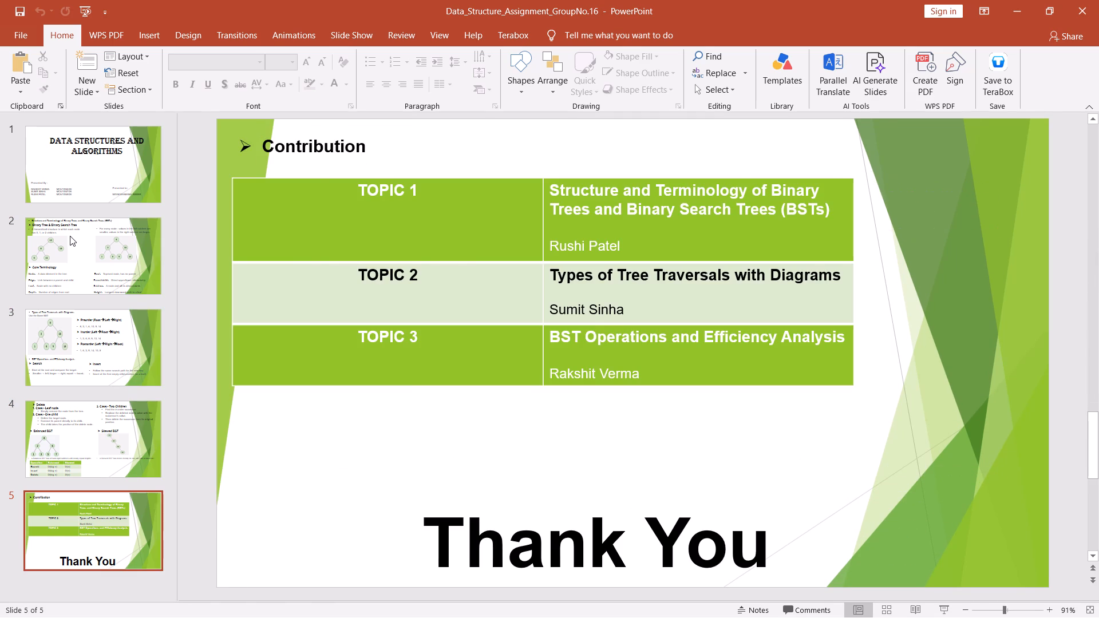
{"action": "key", "text": "Left"}
{"action": "key", "text": "Left"}
{"action": "key", "text": "Left"}
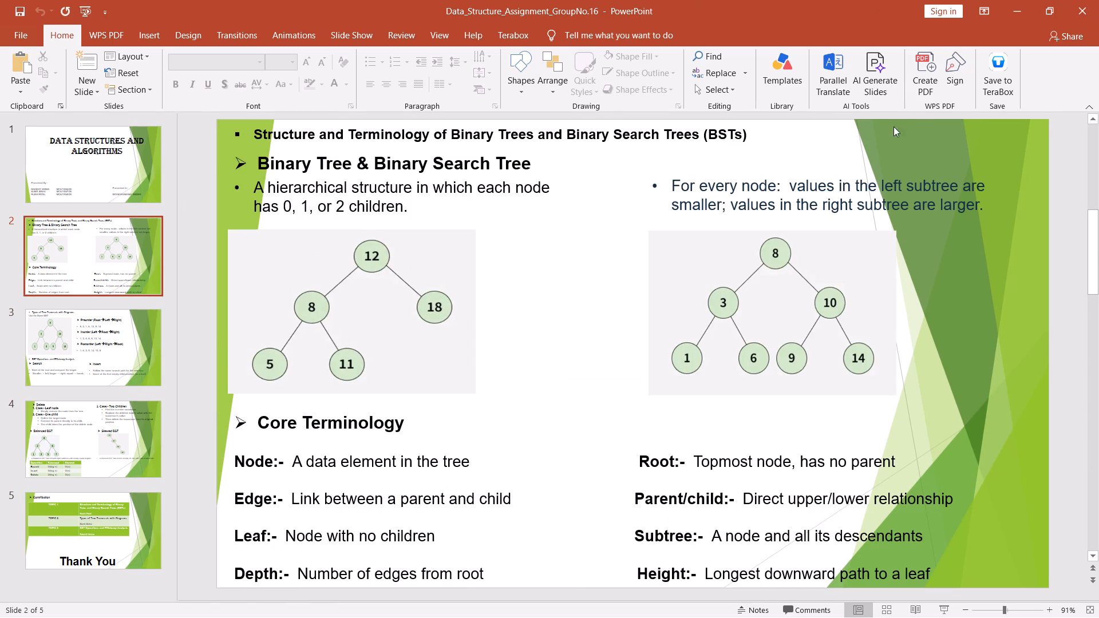
{"action": "left_click", "coordinate": [1070, 0]}
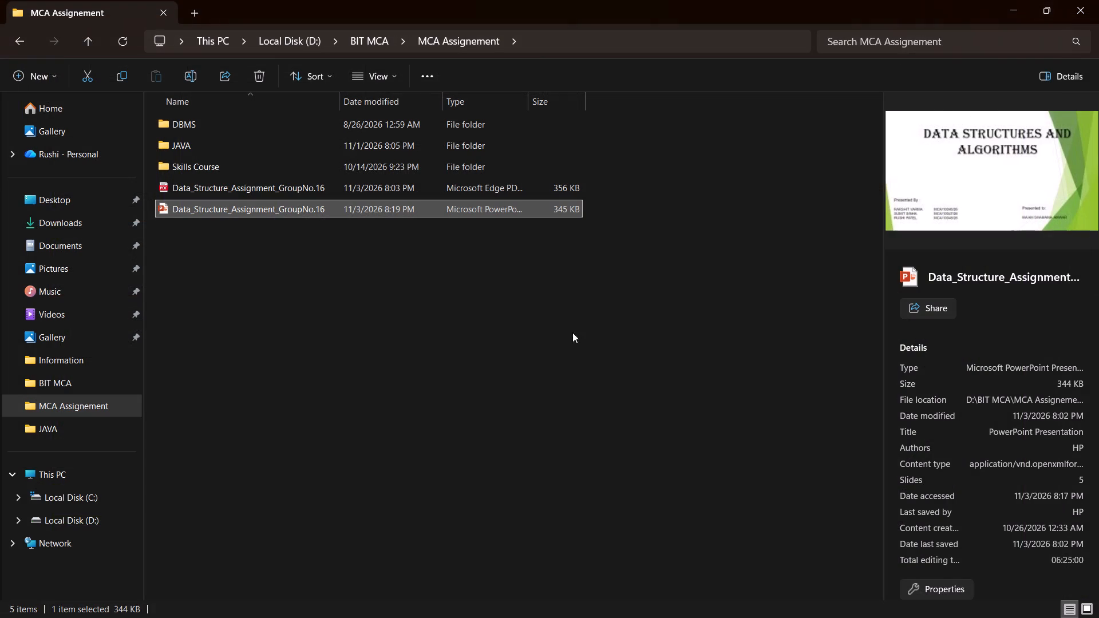
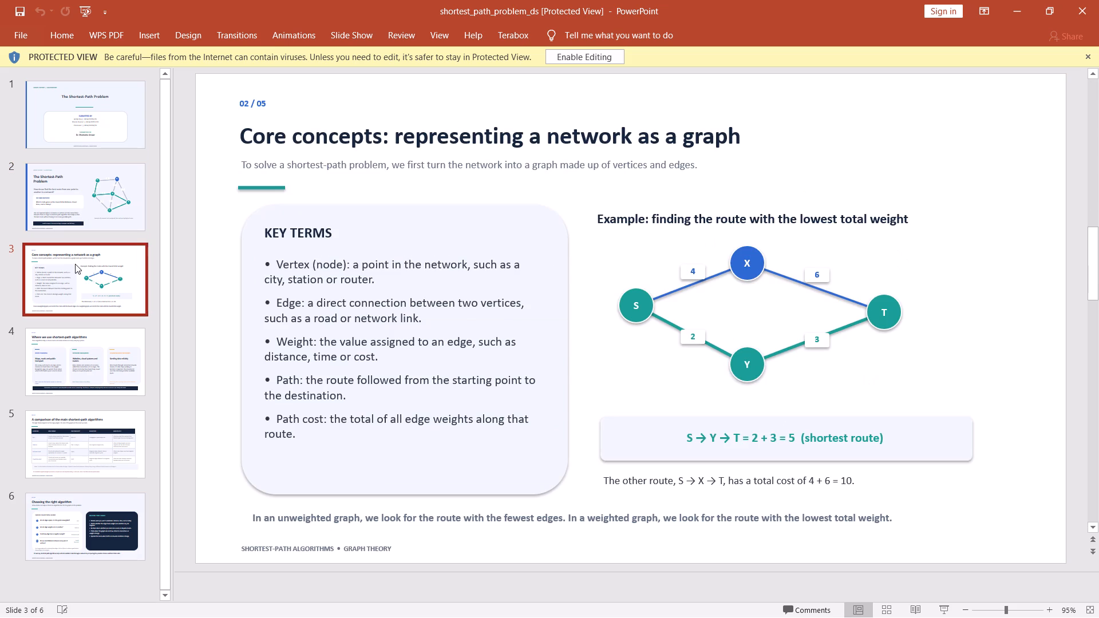
Review the shortest_path_problem_ds slides, including the core concepts diagram and key terms, the algorithm comparison table and the algorithm selection guide.
{"action": "left_click", "coordinate": [604, 350]}
{"action": "left_click", "coordinate": [637, 334]}
{"action": "left_click", "coordinate": [637, 314]}
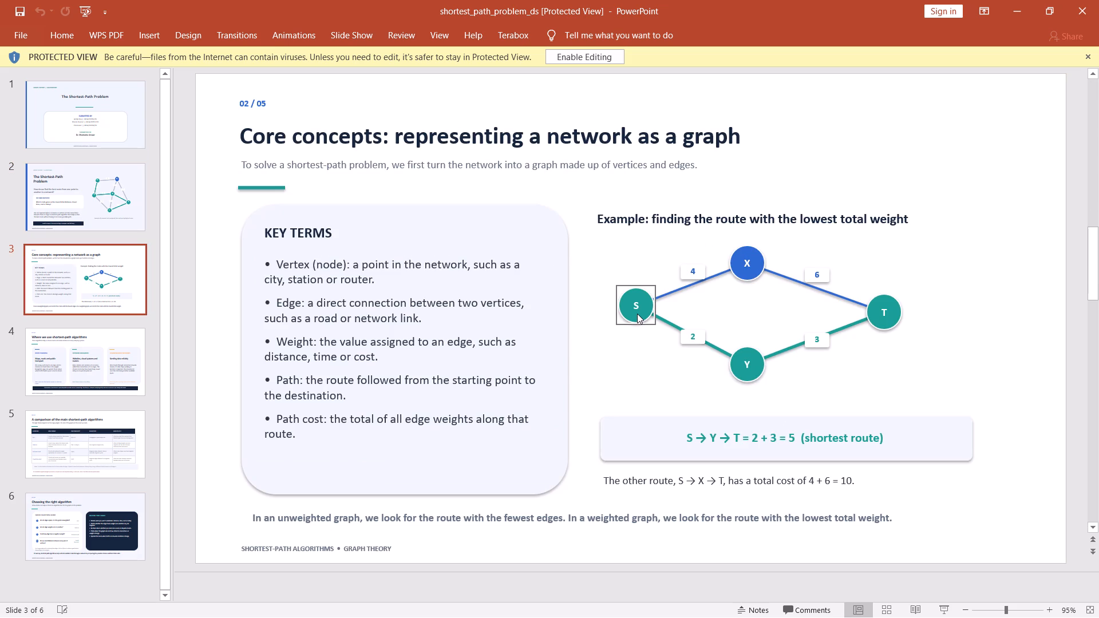
{"action": "left_click", "coordinate": [519, 312]}
{"action": "left_click", "coordinate": [366, 227]}
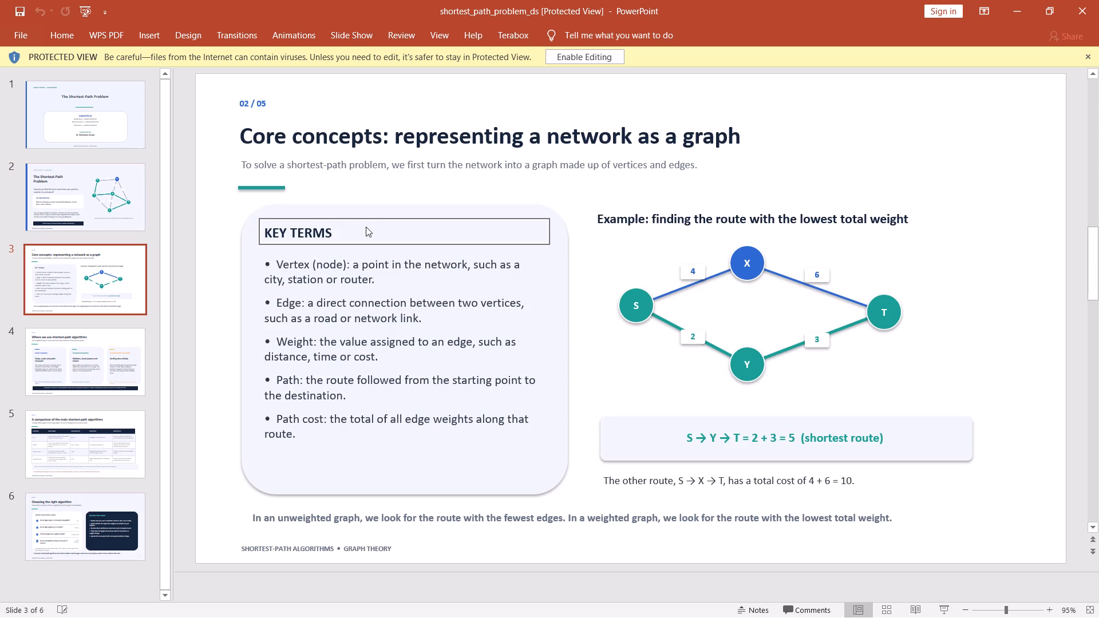
{"action": "left_click", "coordinate": [244, 139]}
{"action": "left_click", "coordinate": [226, 144]}
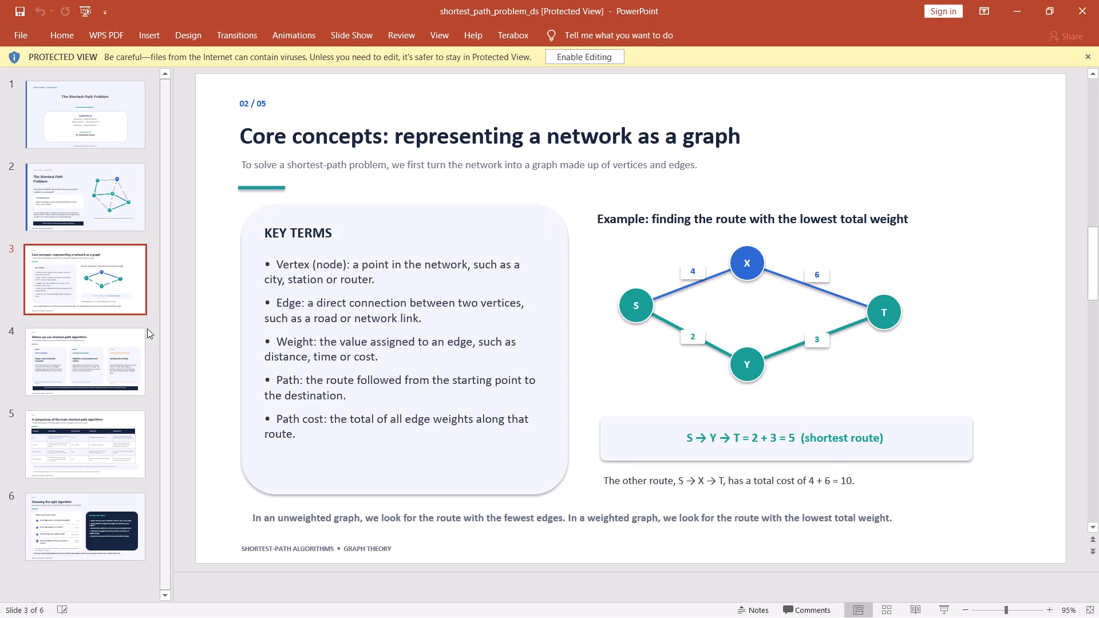
{"action": "left_click", "coordinate": [104, 402]}
{"action": "left_click", "coordinate": [102, 377]}
{"action": "left_click", "coordinate": [99, 430]}
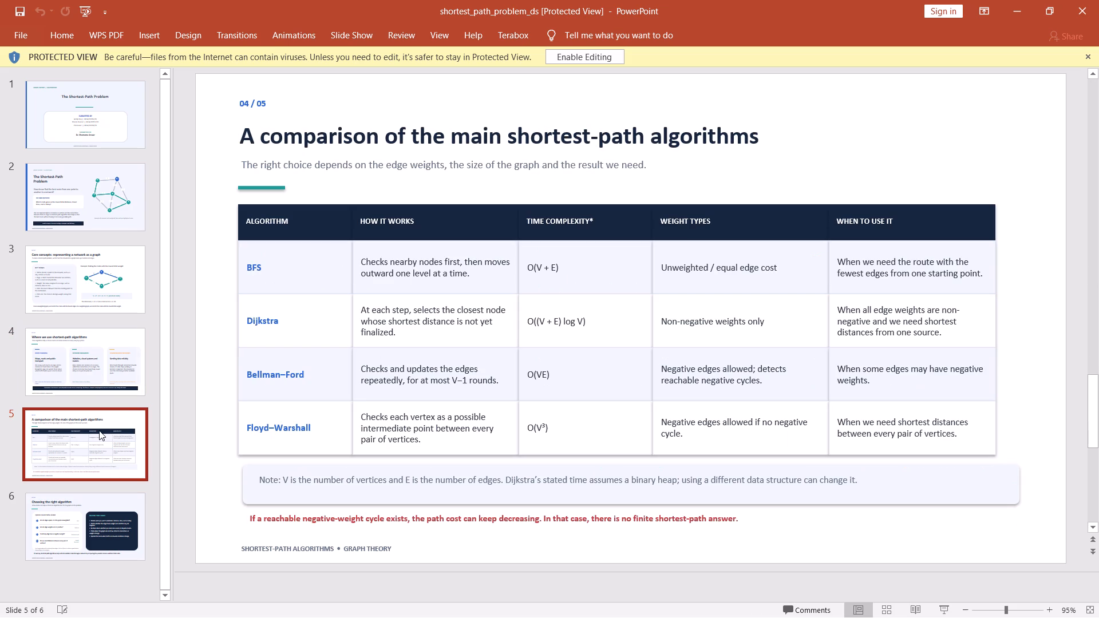
{"action": "scroll", "coordinate": [359, 395], "scroll_direction": "down", "scroll_amount": 7}
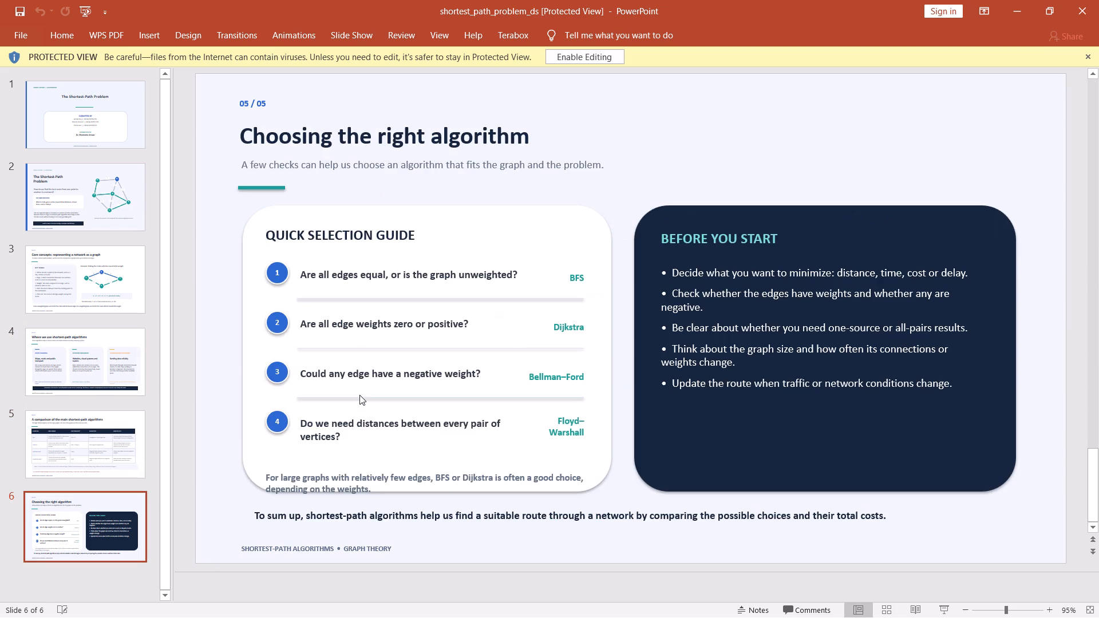
{"action": "scroll", "coordinate": [359, 395], "scroll_direction": "up", "scroll_amount": 4}
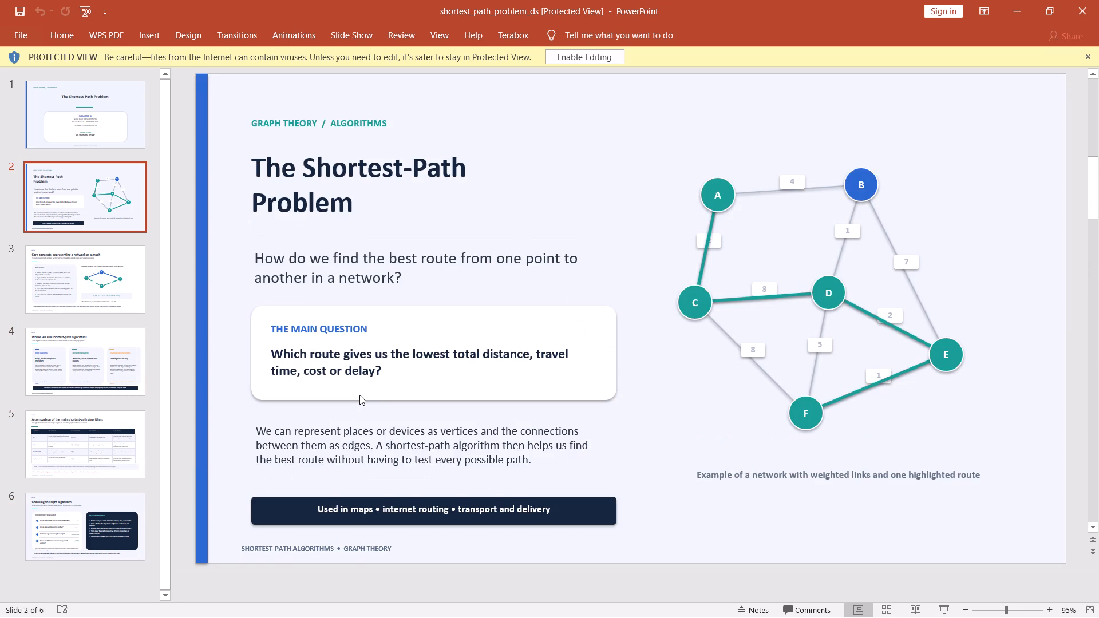
{"action": "scroll", "coordinate": [359, 395], "scroll_direction": "down", "scroll_amount": 7}
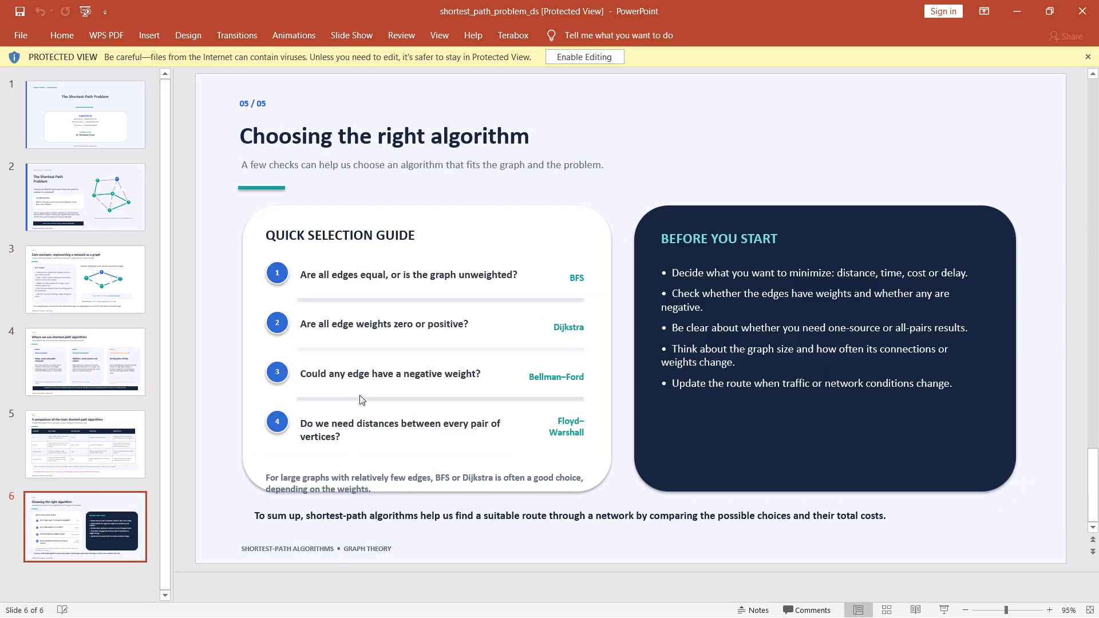